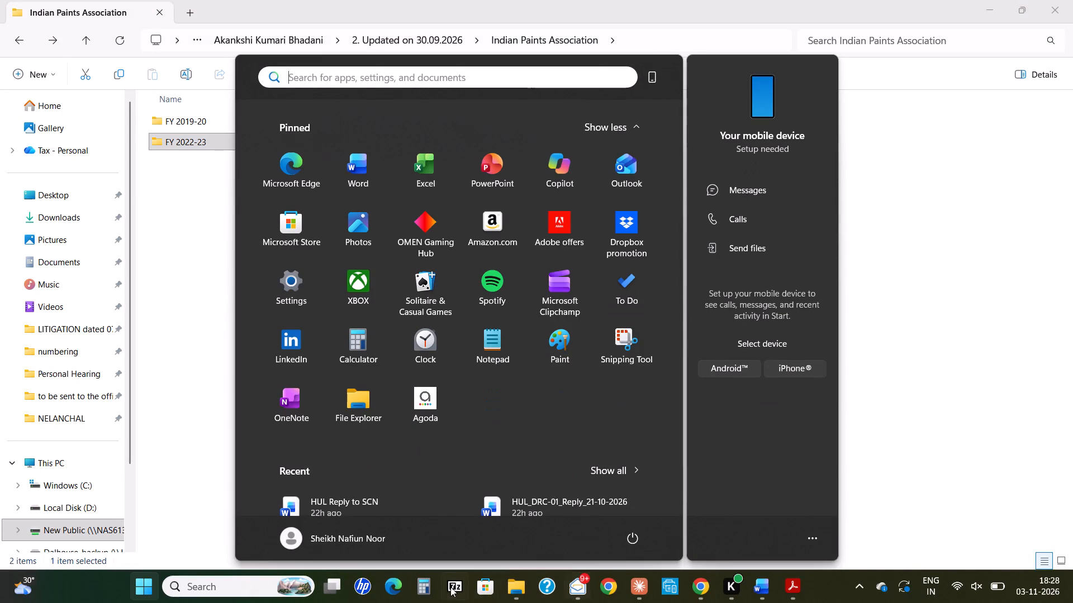
Open the scan page in HP Smart, decline the upgrade to the new app, and start a scan from the scanner glass.
left_click(663, 583)
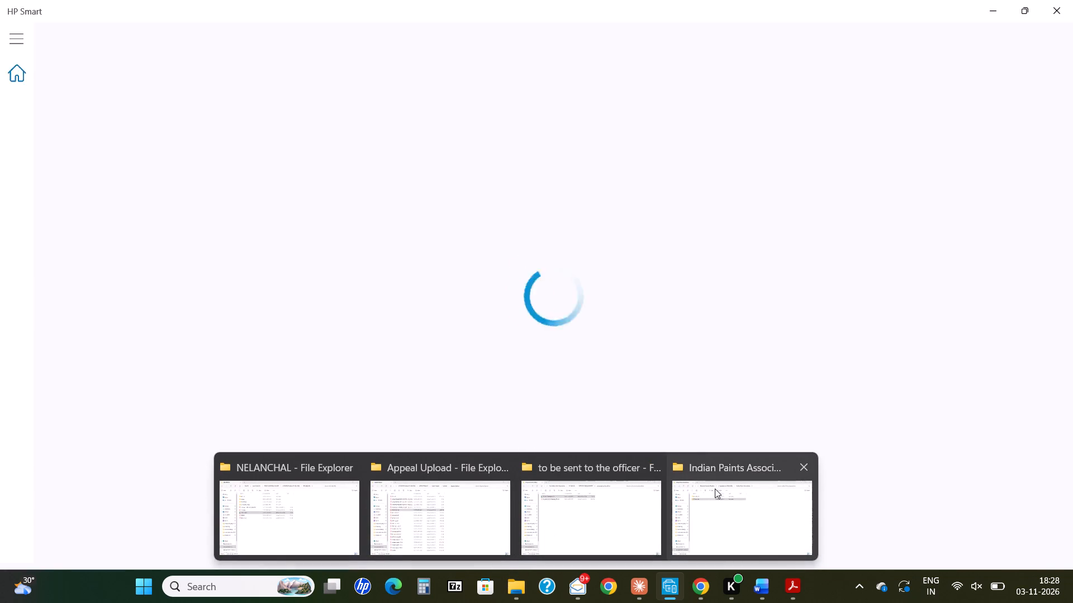
left_click(263, 487)
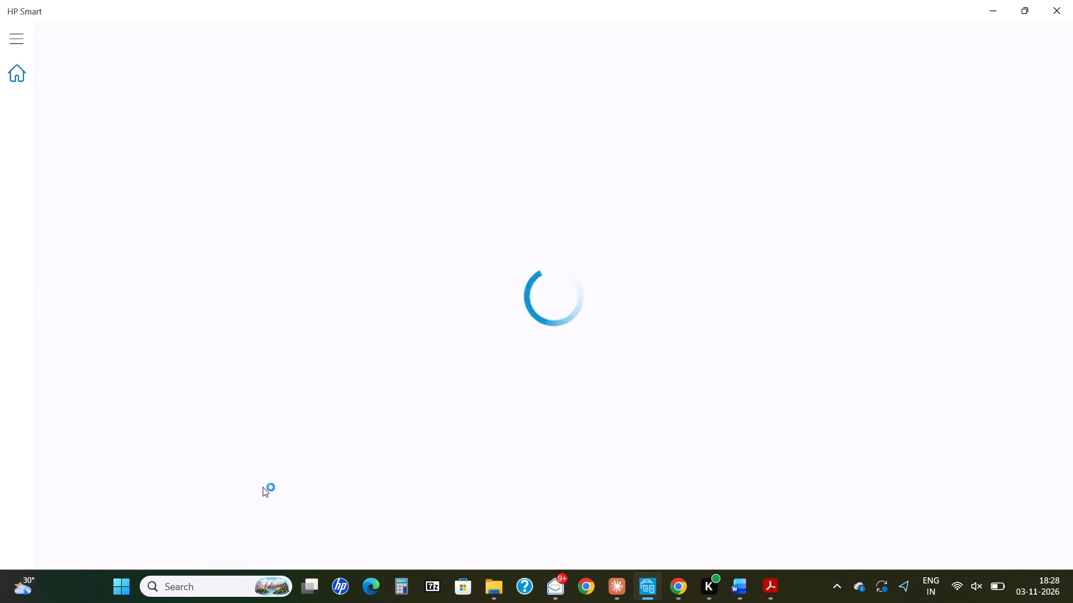
left_click(474, 289)
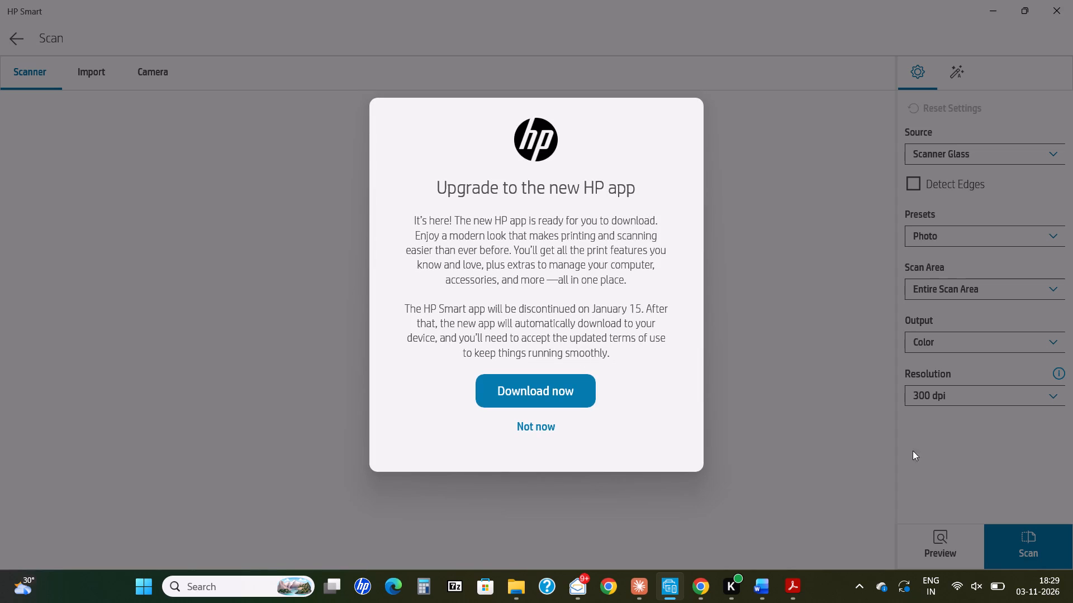
left_click(544, 425)
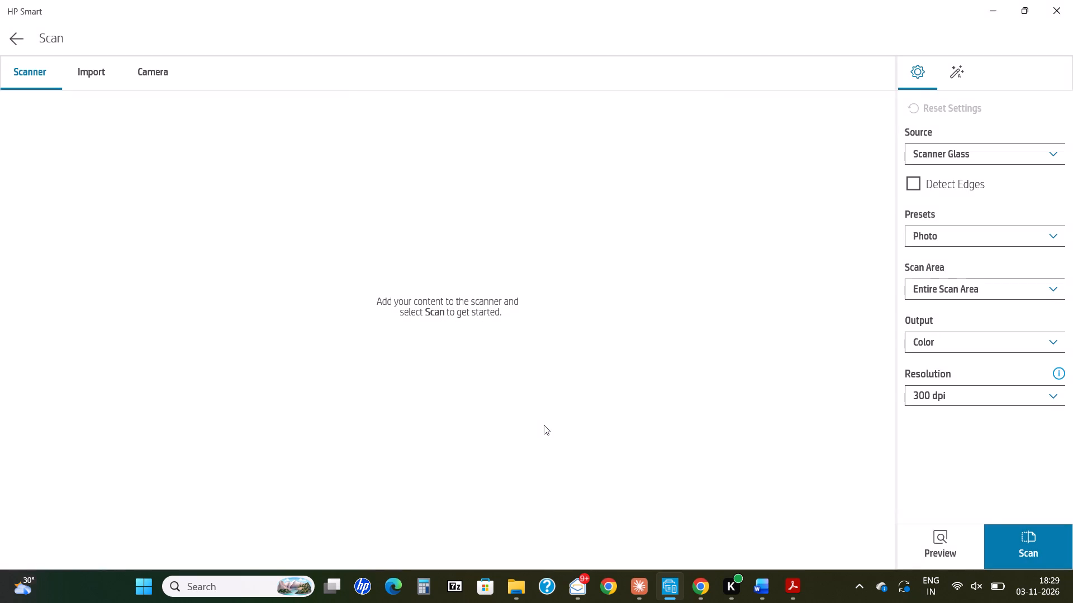
left_click(1054, 557)
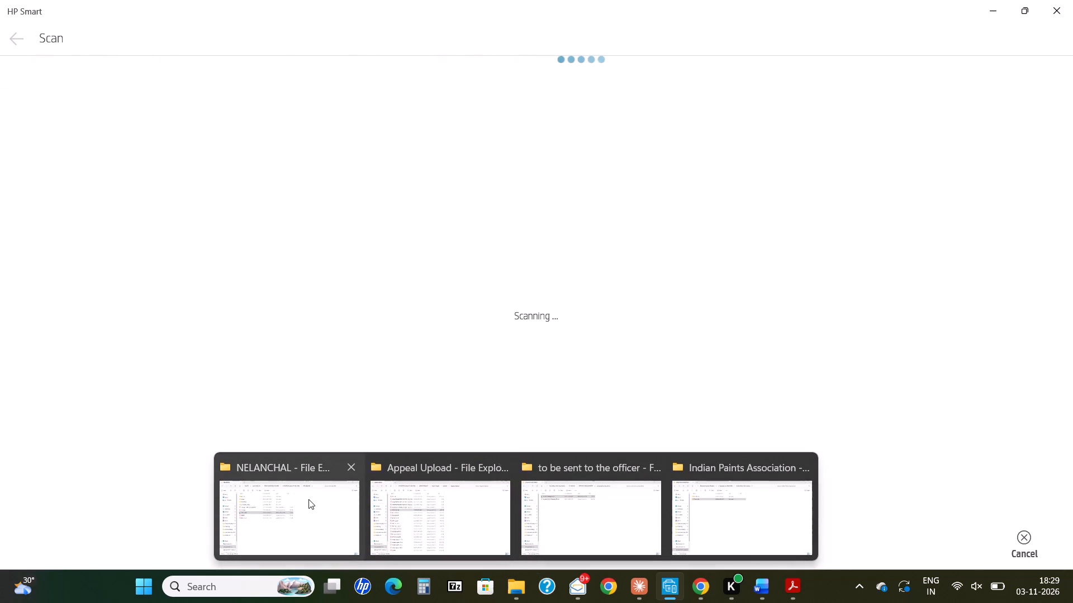
Copy the path of the NELANCHAL folder in File Explorer and return to the scan in HP Smart.
left_click(308, 499)
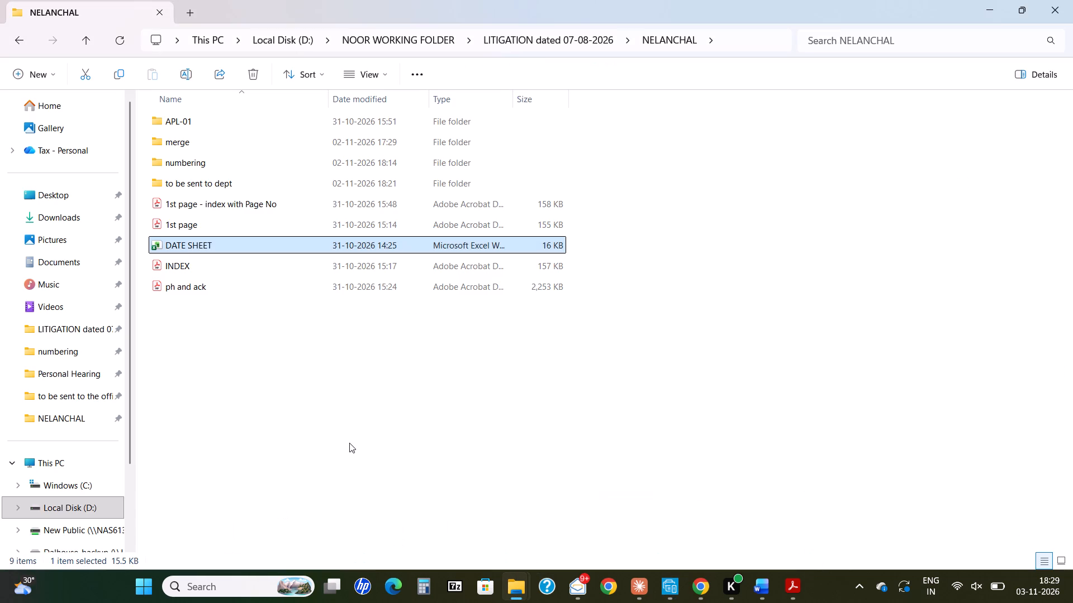
key("alt+d")
key("ctrl+c")
key("ctrl+c")
key("alt+Tab")
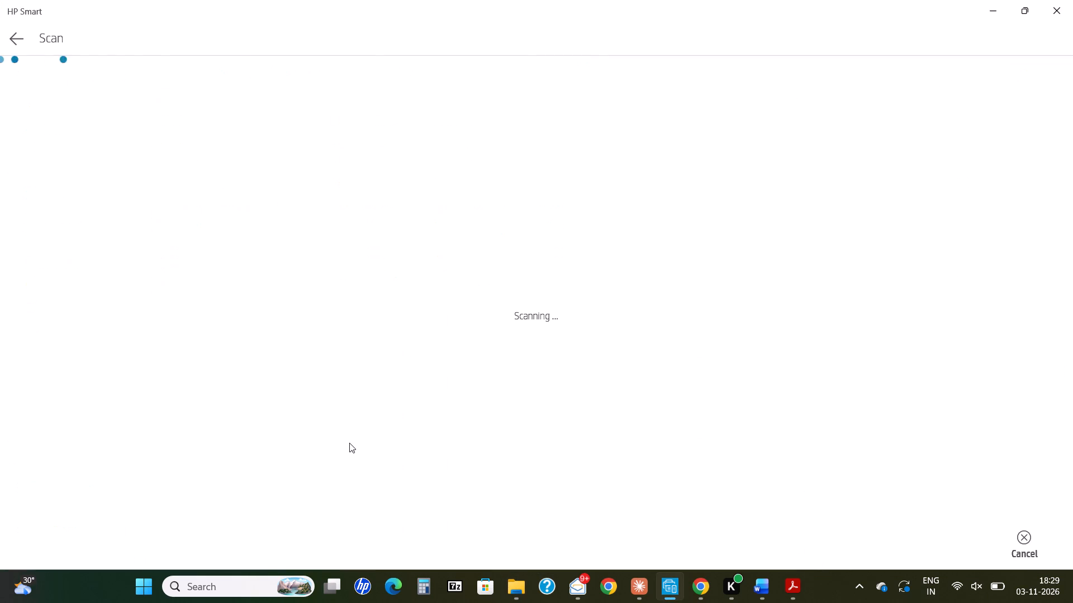
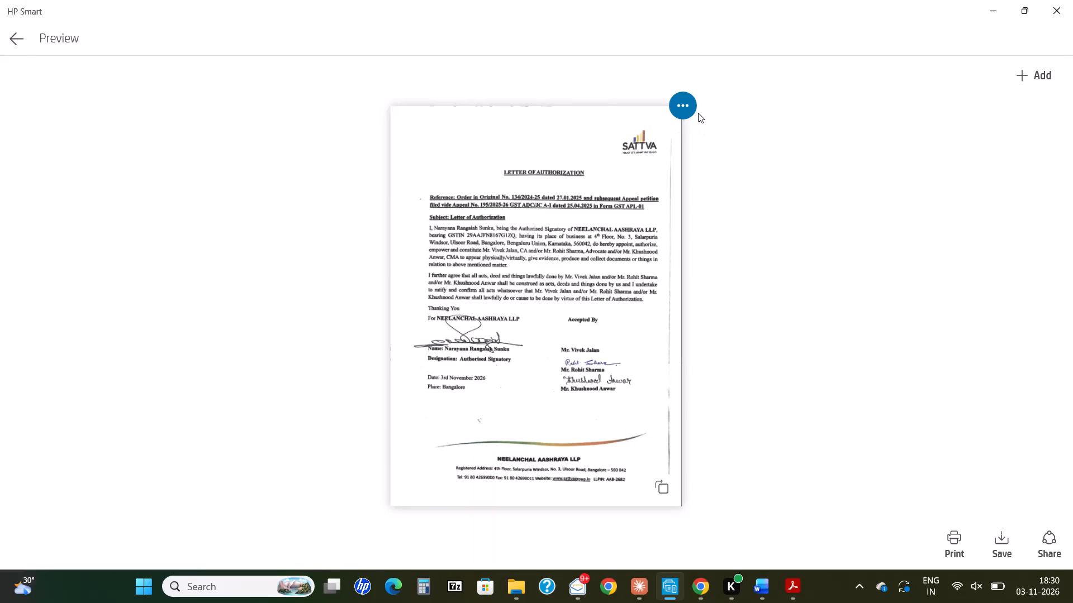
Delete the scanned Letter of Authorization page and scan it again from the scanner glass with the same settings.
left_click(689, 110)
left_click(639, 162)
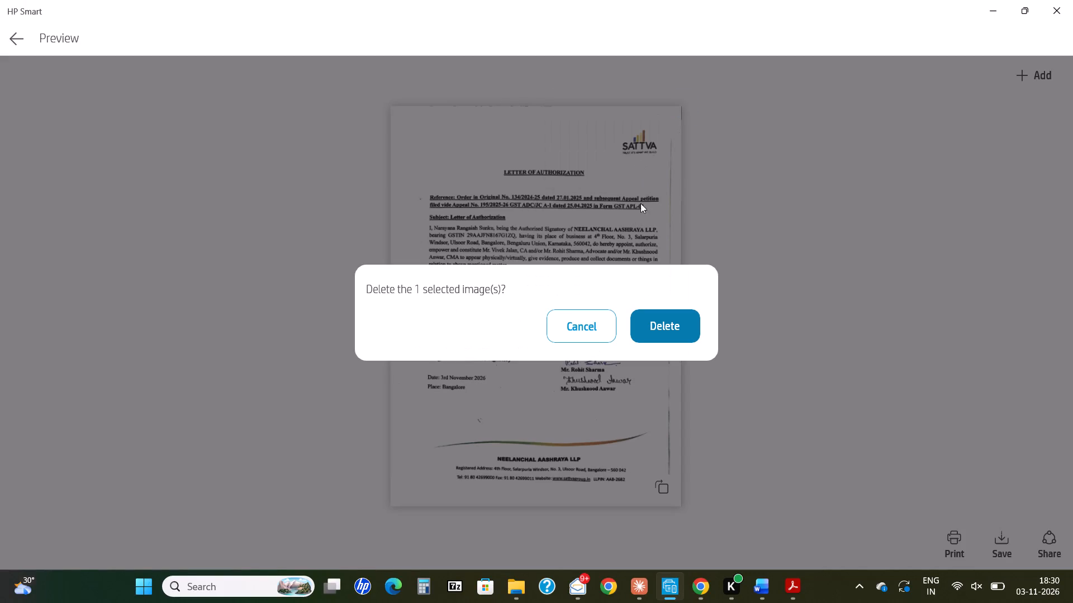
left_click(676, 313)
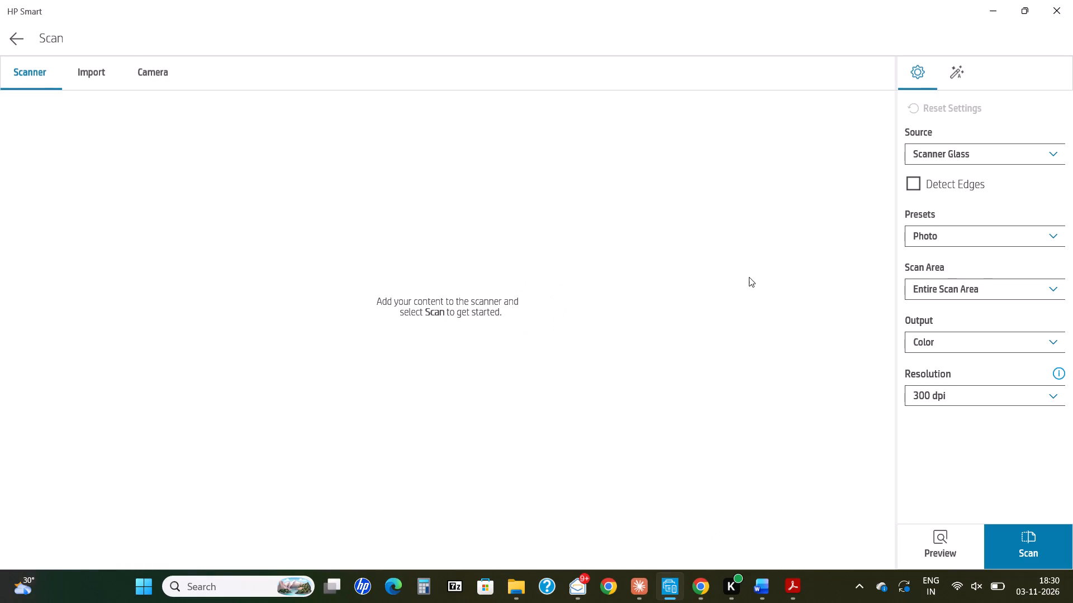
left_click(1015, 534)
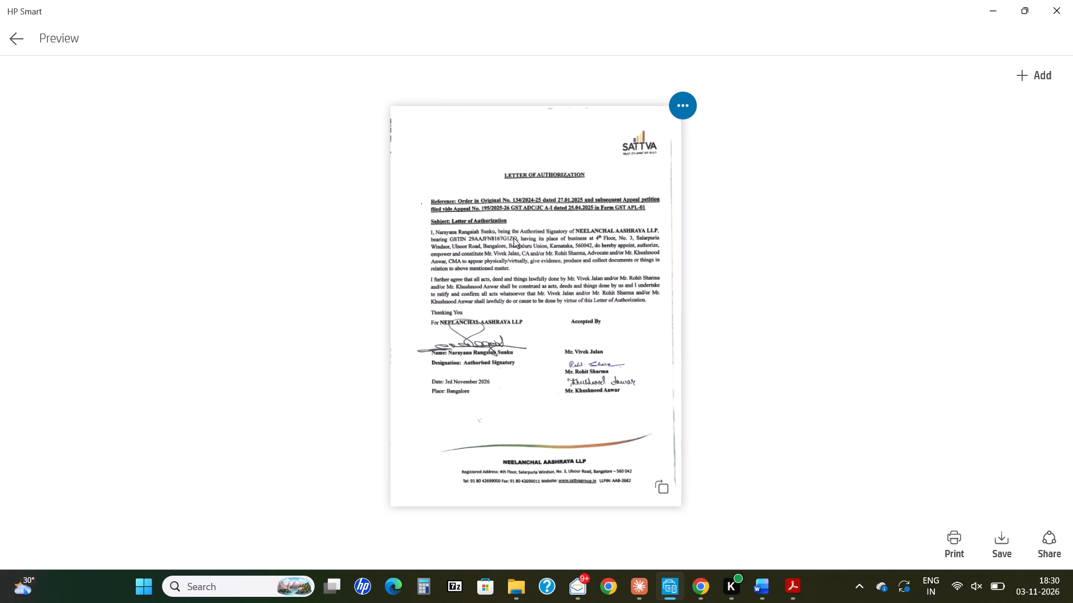
Delete the new scan of the Letter of Authorization, set the resolution to 1200 dpi, and scan the page again.
left_click(675, 116)
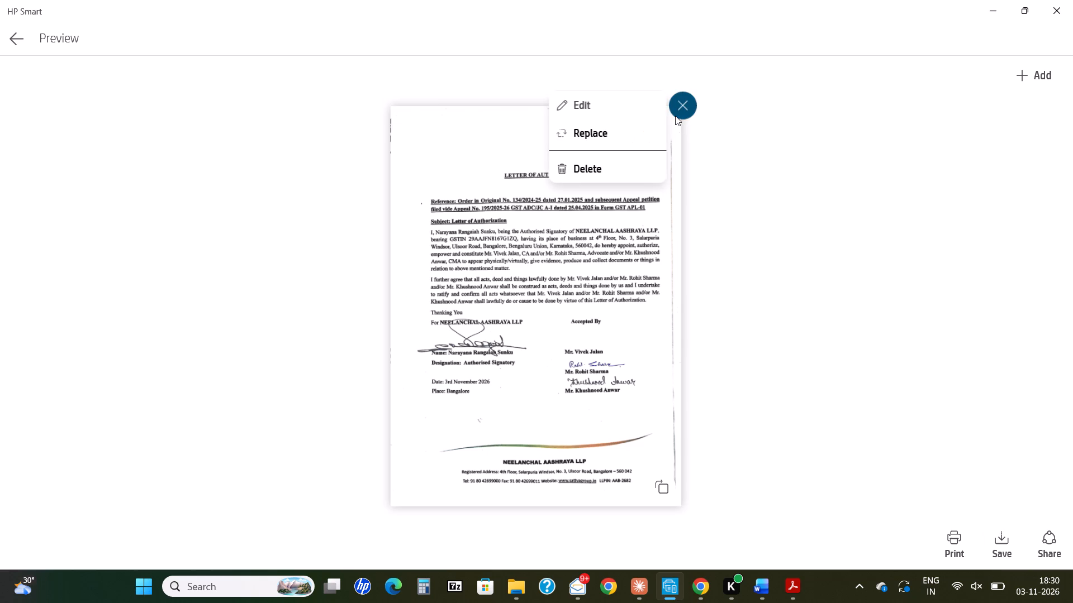
left_click(630, 170)
left_click(663, 324)
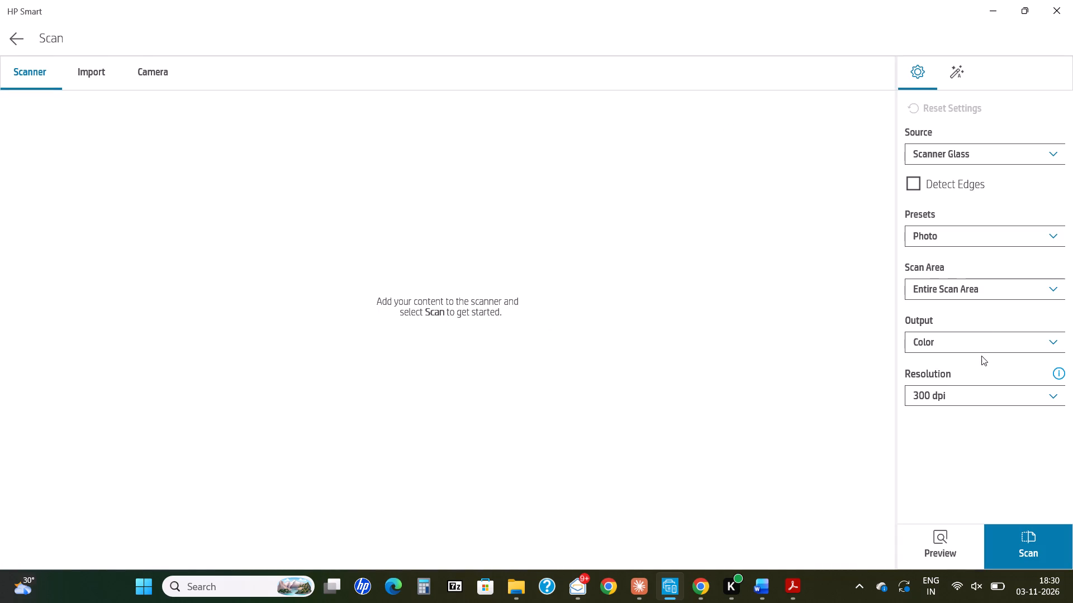
left_click(988, 391)
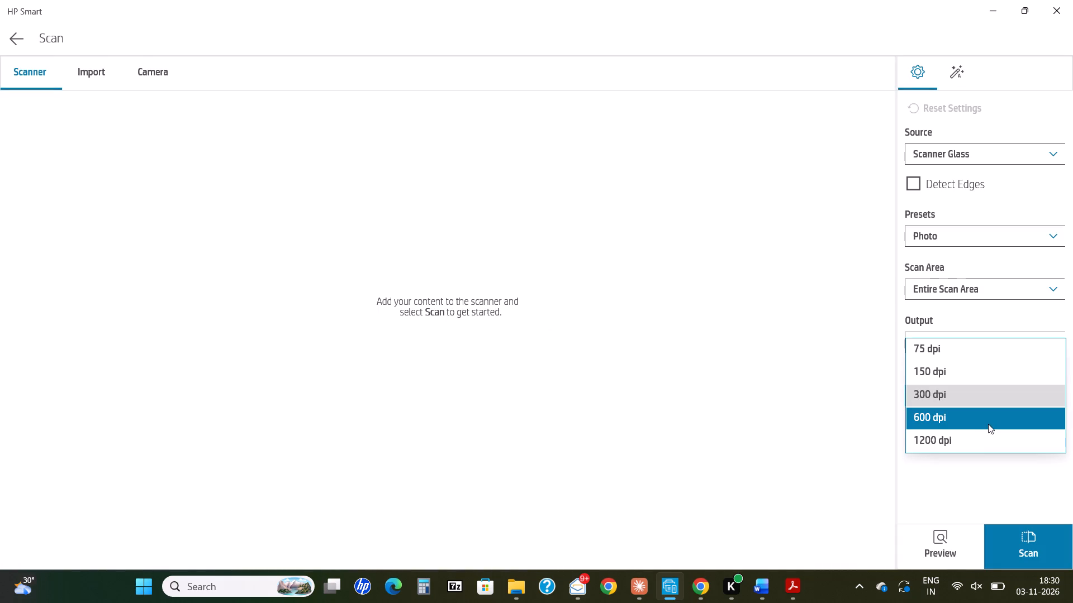
left_click(990, 444)
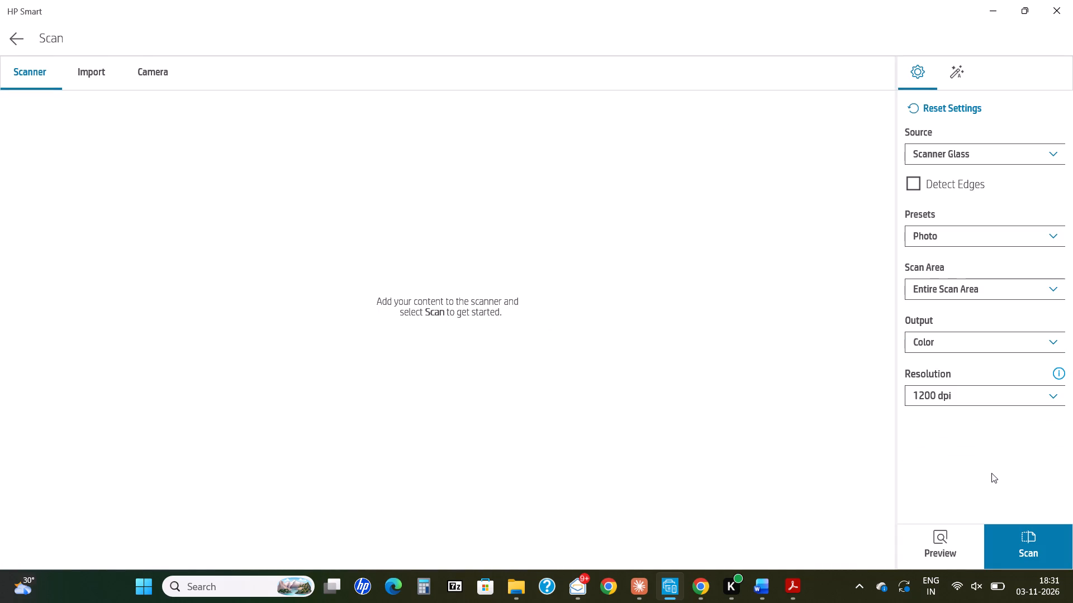
left_click(1023, 543)
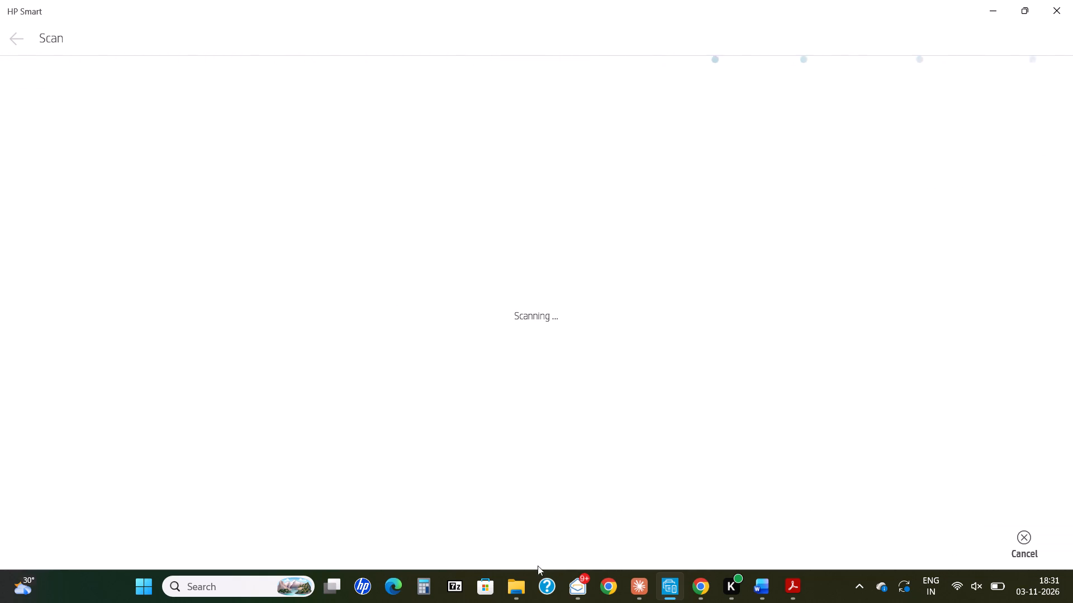
Copy the path of the NELANCHAL folder in File Explorer and return to the running scan in HP Smart.
left_click(305, 511)
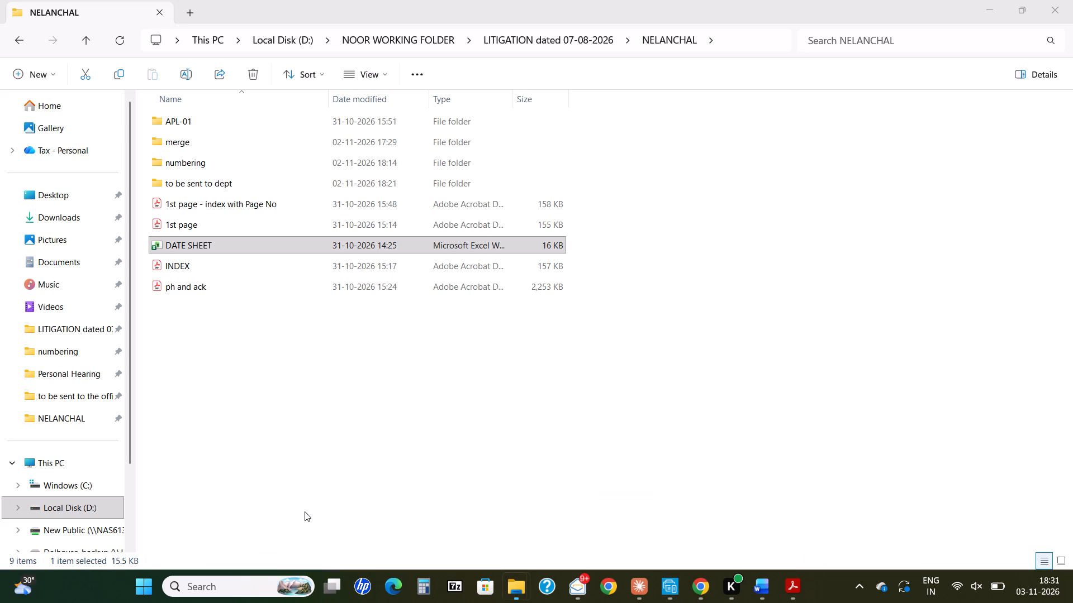
key("alt+d")
key("ctrl+c")
key("ctrl+c")
key("ctrl+c")
key("ctrl+c")
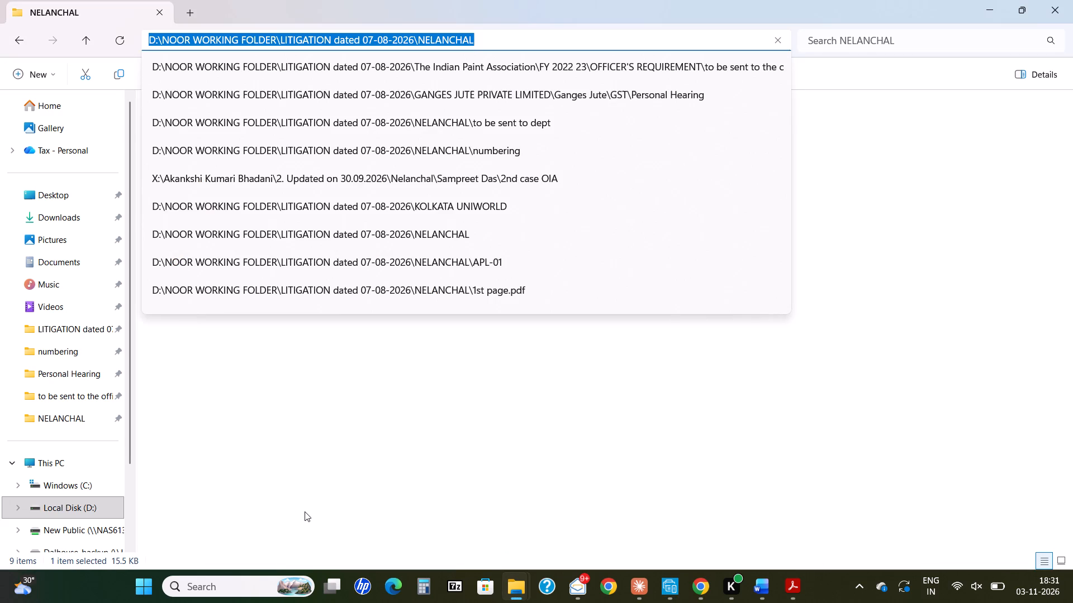
key("ctrl+c")
key("ctrl+c")
key("alt+Tab")
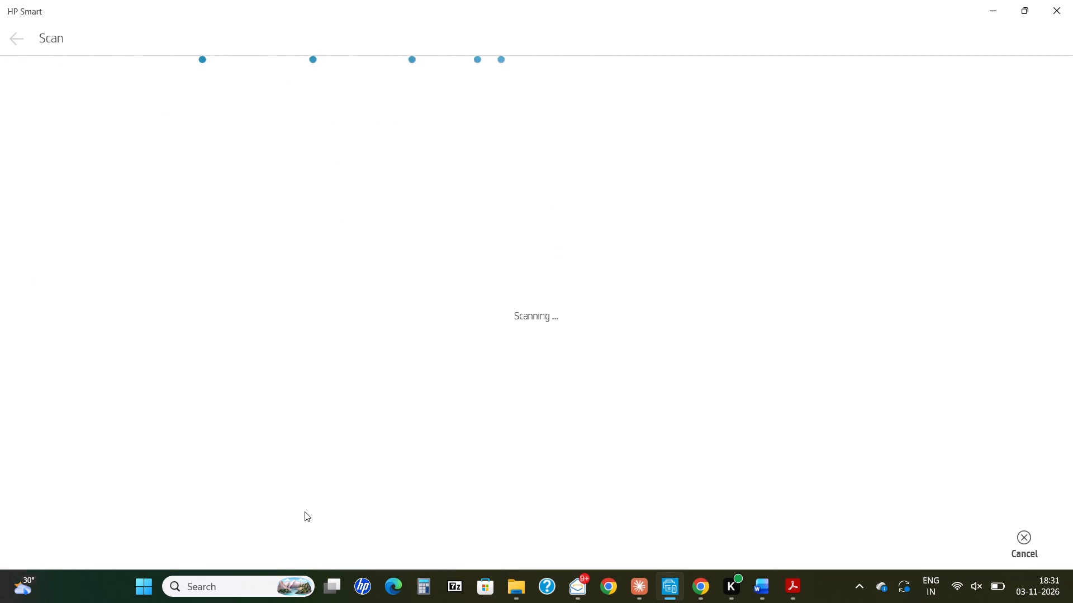
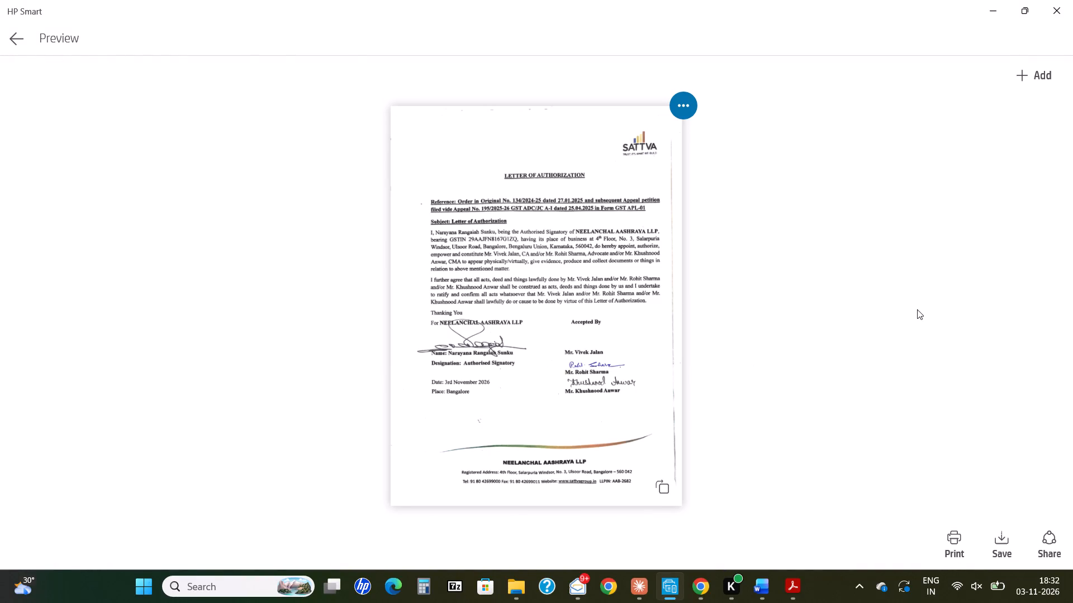
Save the scanned letter as a Basic PDF named NALLP AUTHORIZATION in the NELANCHAL folder, using the copied folder path.
left_click(999, 546)
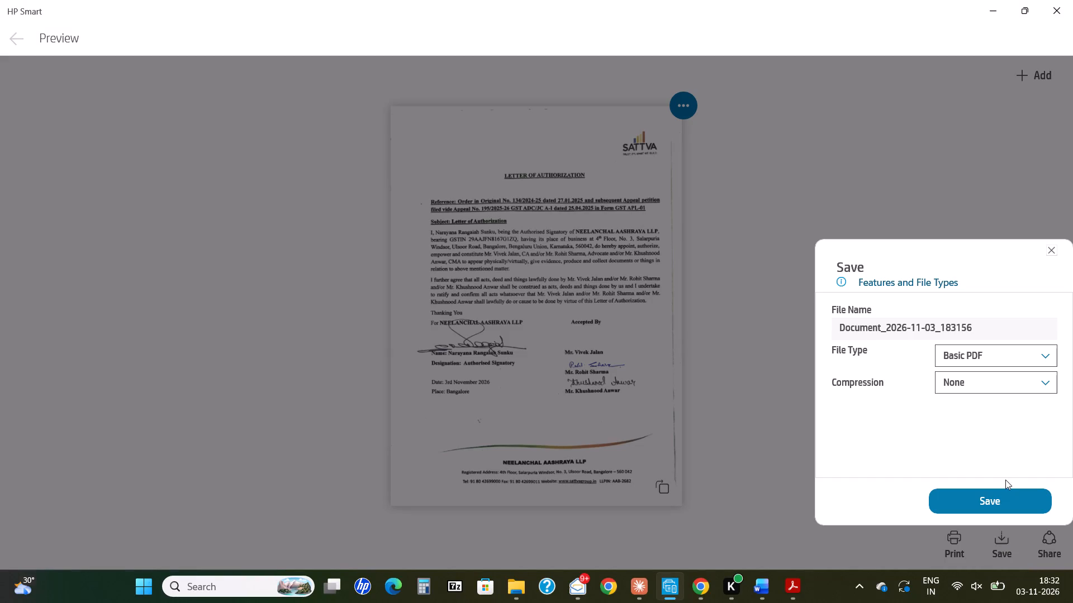
left_click(999, 493)
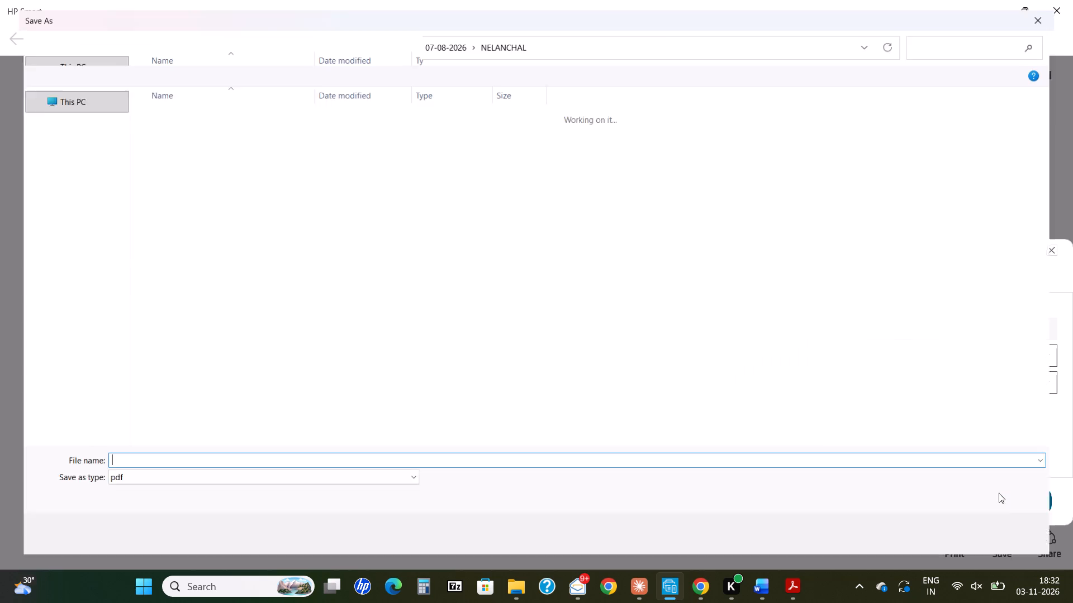
key("alt+d")
key("ctrl+v")
key("Return")
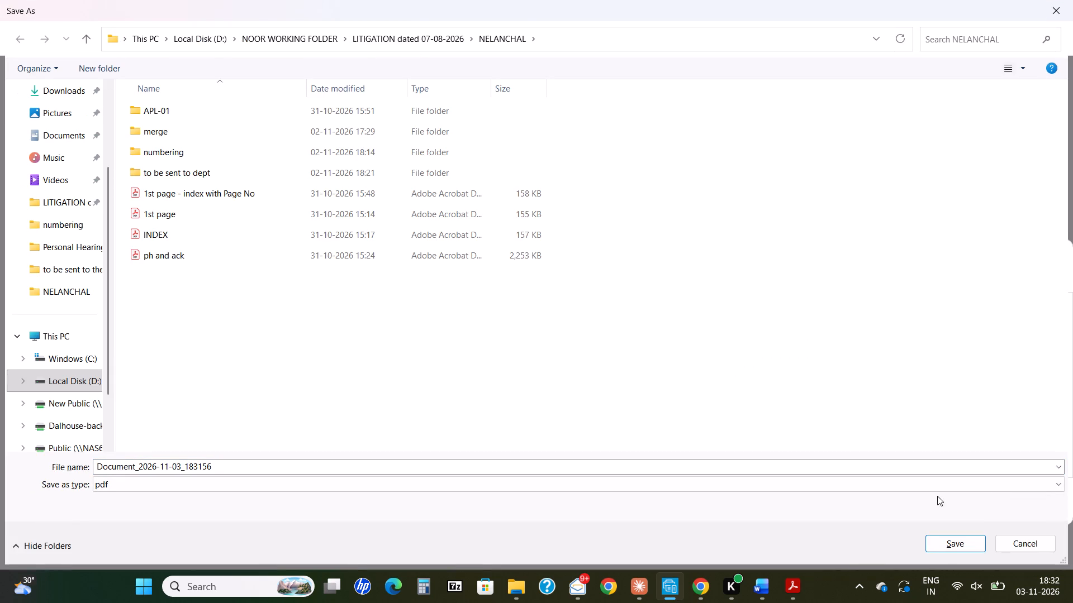
left_click(714, 470)
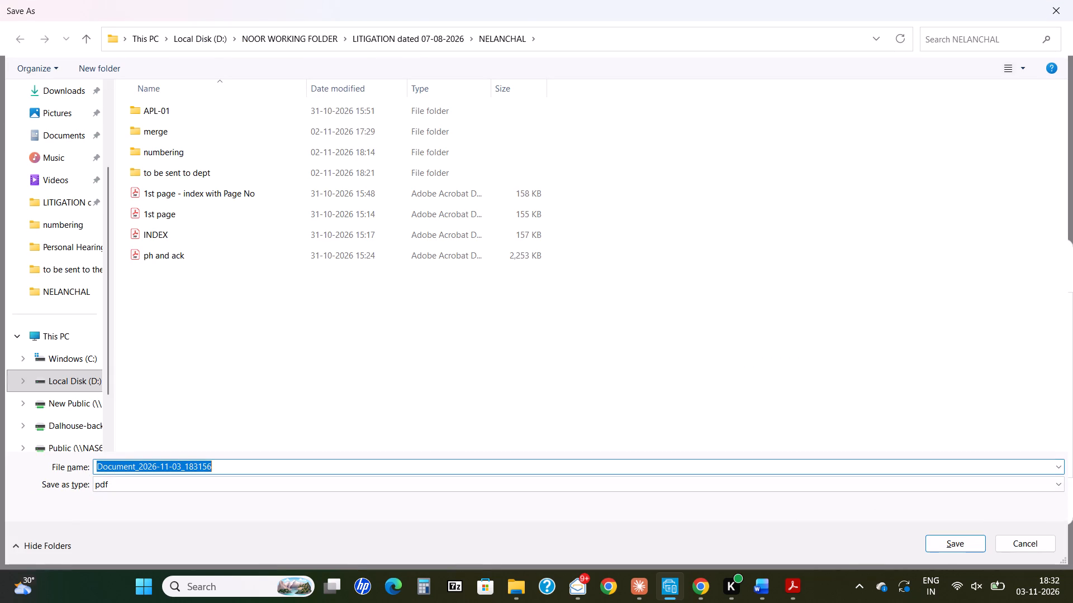
type("NP")
key("BackSpace")
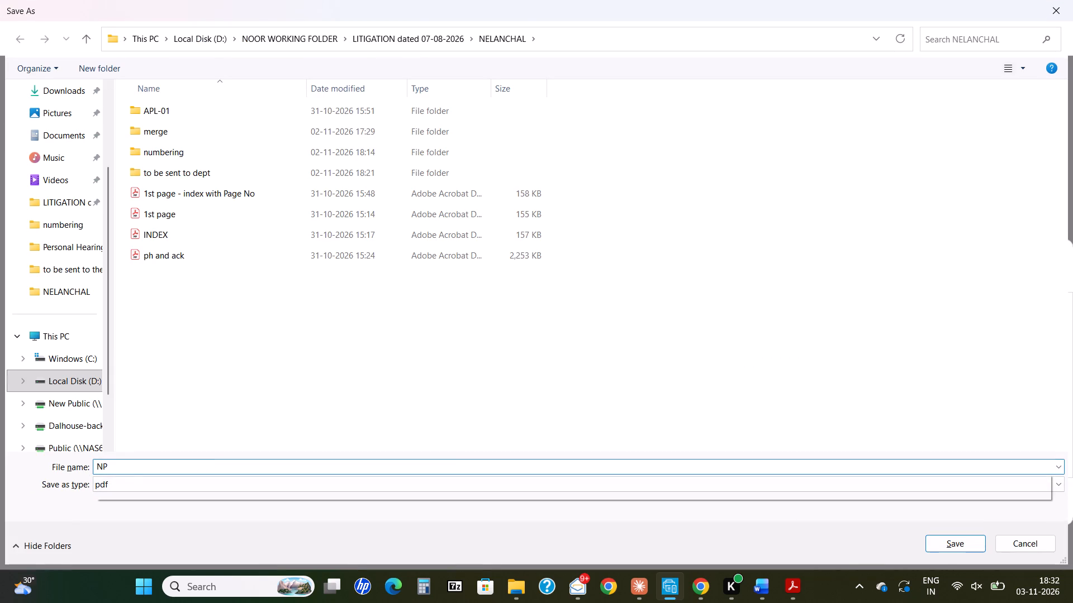
type("ALLP")
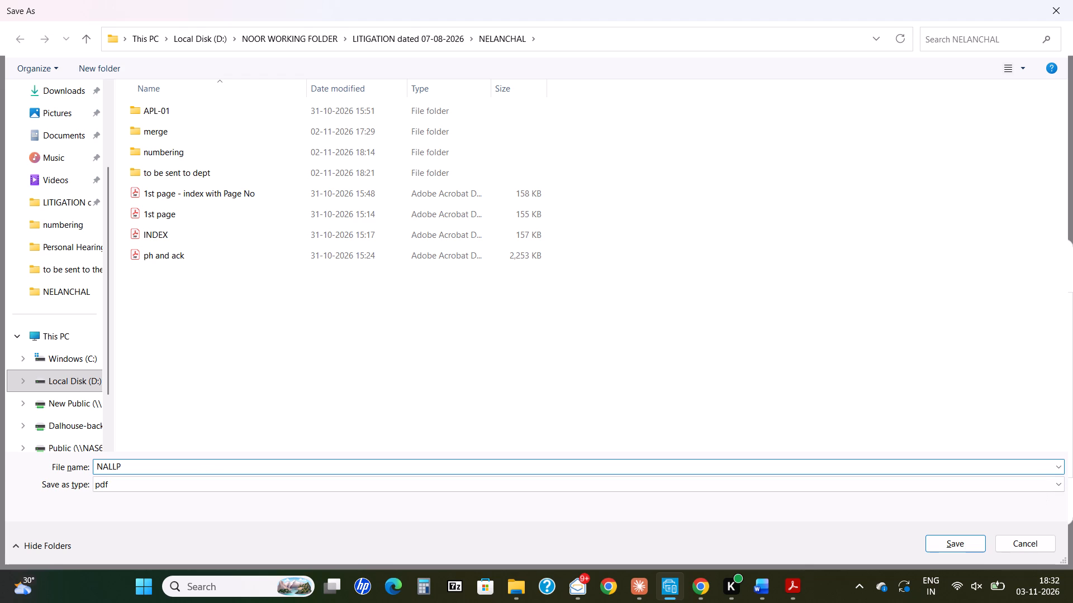
key("space")
type("AUTHORIZATION")
key("Return")
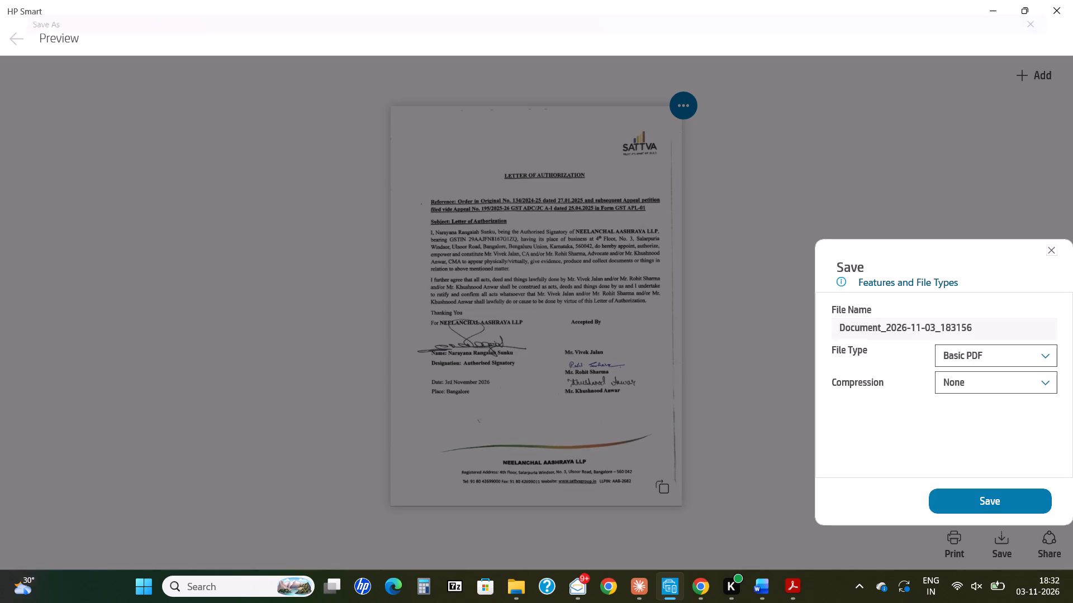
Switch to File Explorer, open the NALLP AUTHORIZATION PDF in Acrobat and look over the scanned letter.
key("alt+Tab")
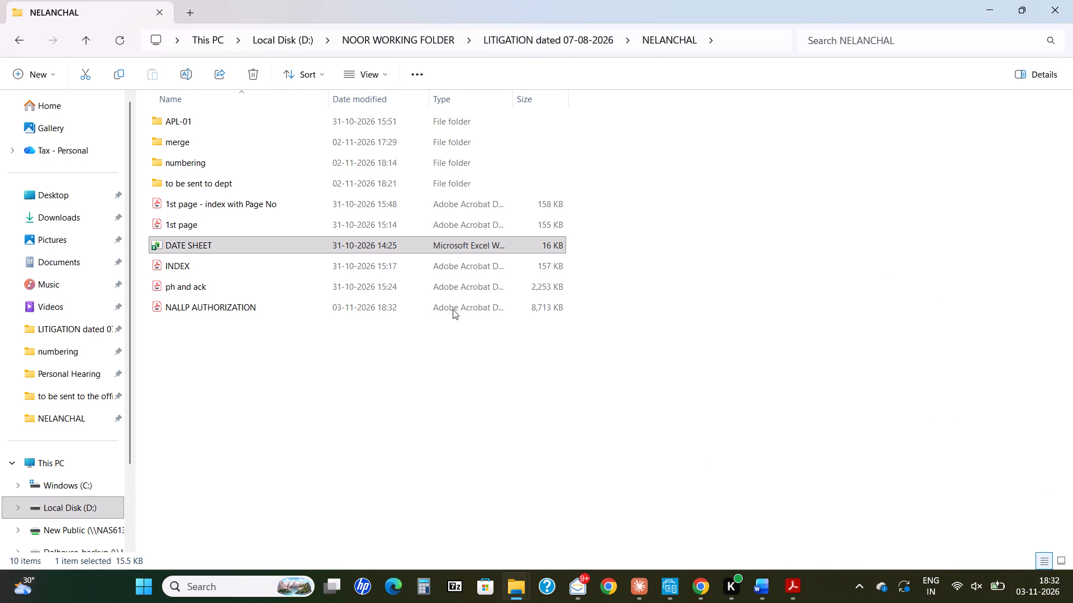
double_click(452, 310)
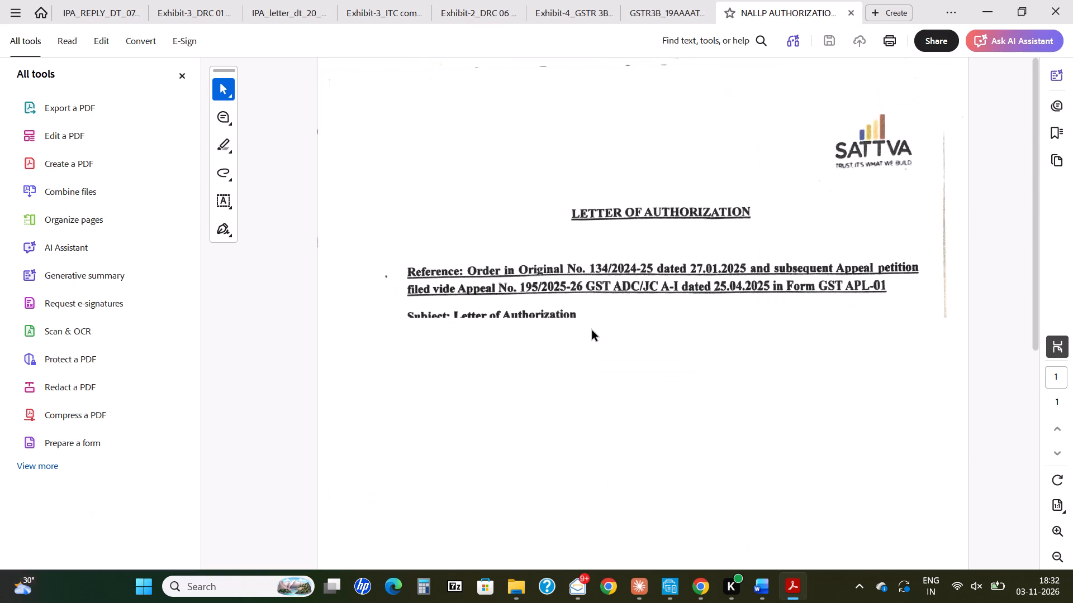
key("alt+Tab")
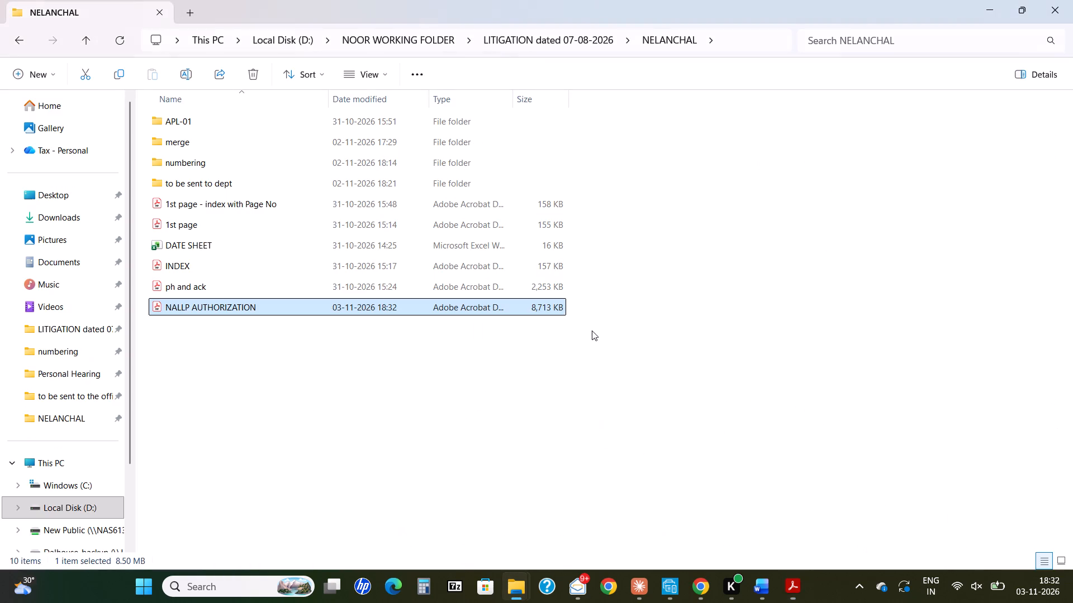
key("alt+Tab")
scroll(704, 307, "down", 3)
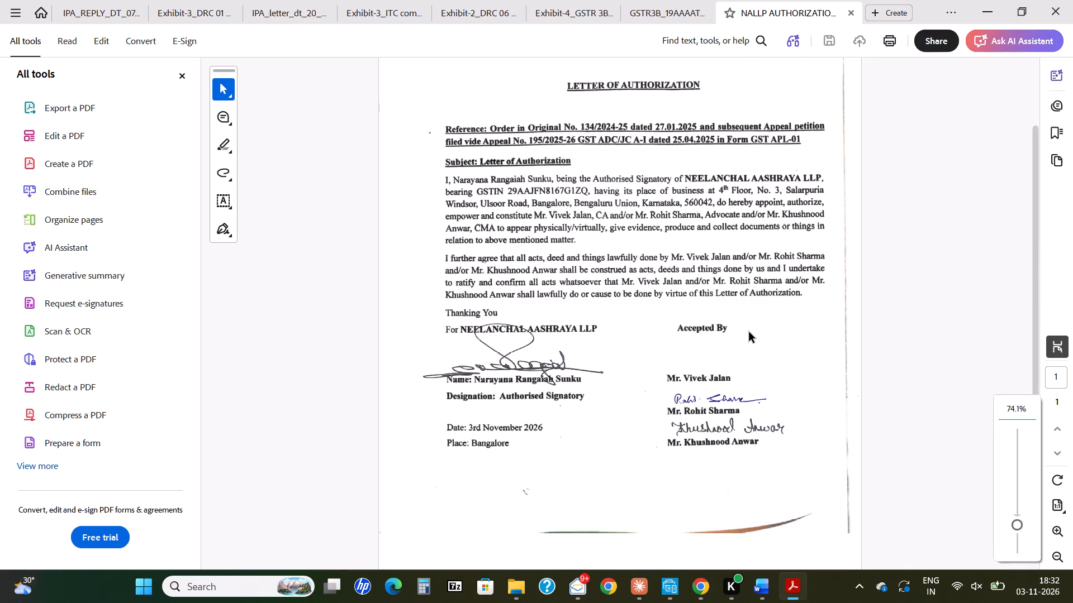
scroll(766, 273, "up", 3)
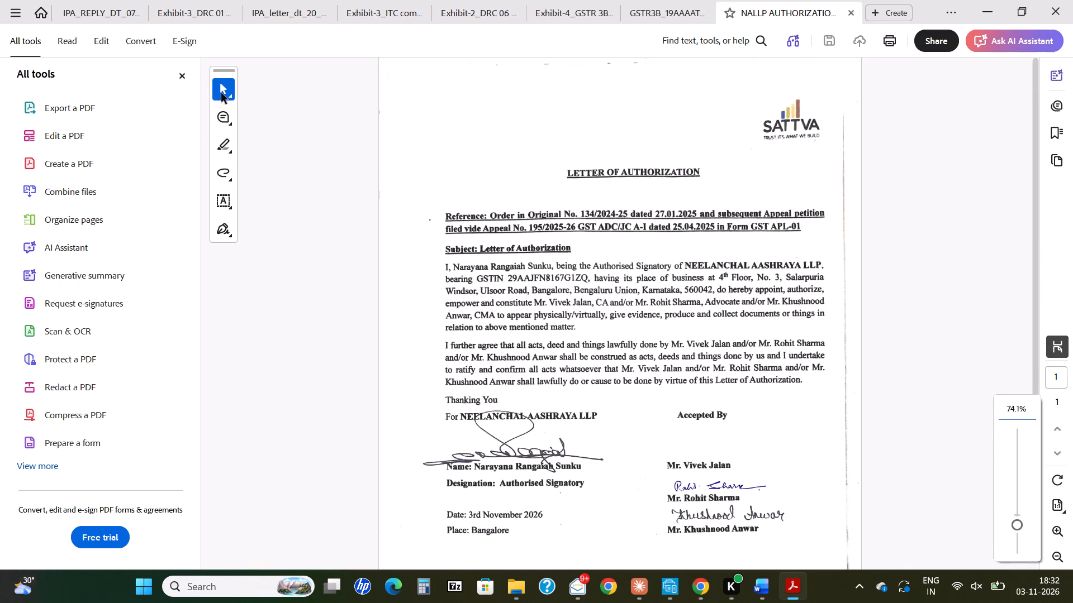
Activate the Take a snapshot tool for the Letter of Authorization page.
left_click(18, 15)
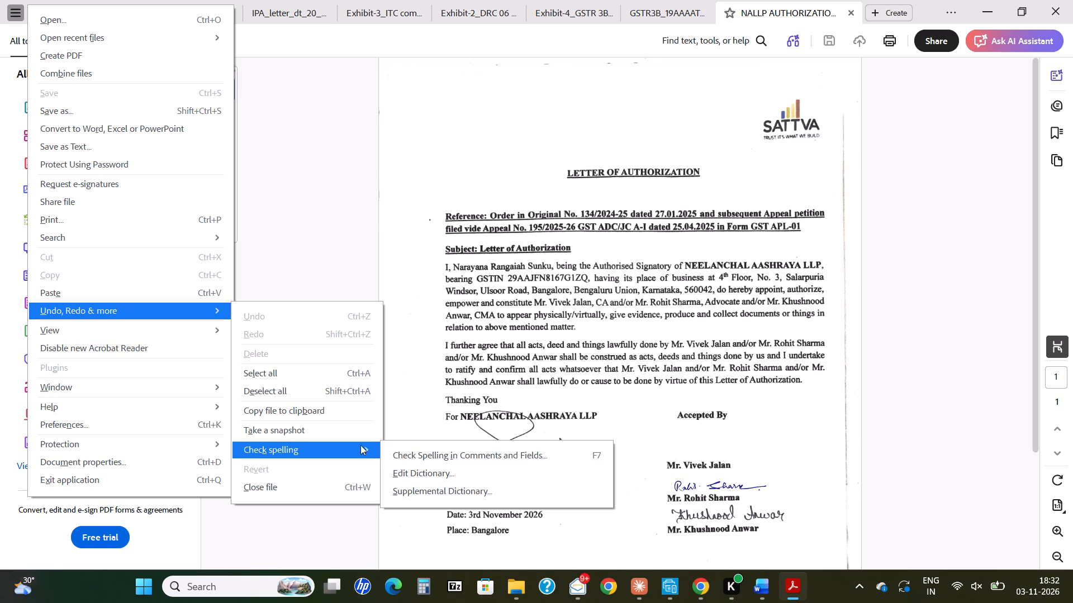
left_click(362, 432)
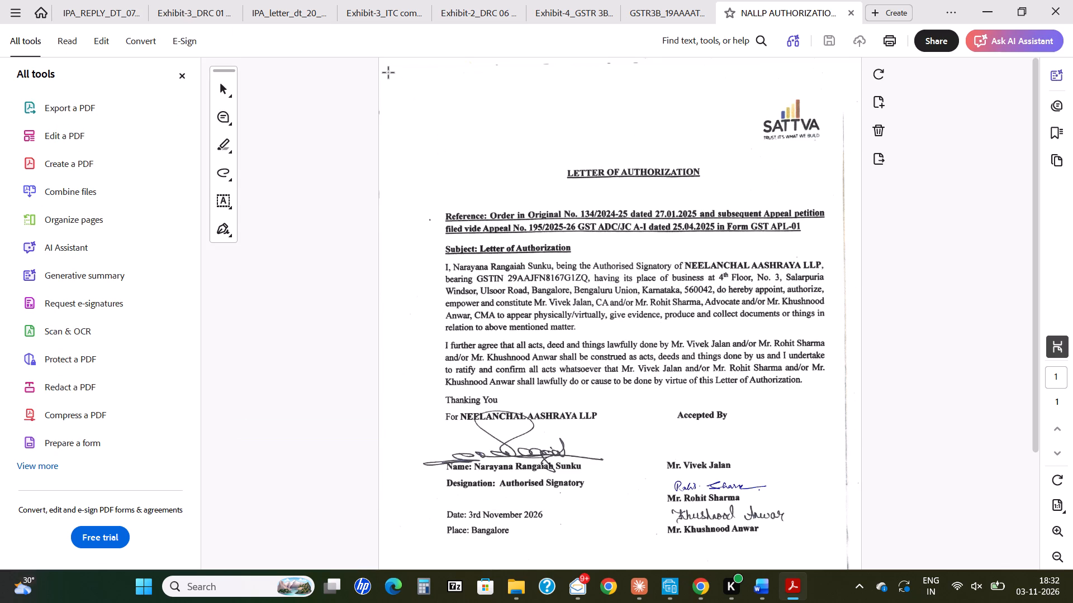
scroll(386, 80, "up", 2)
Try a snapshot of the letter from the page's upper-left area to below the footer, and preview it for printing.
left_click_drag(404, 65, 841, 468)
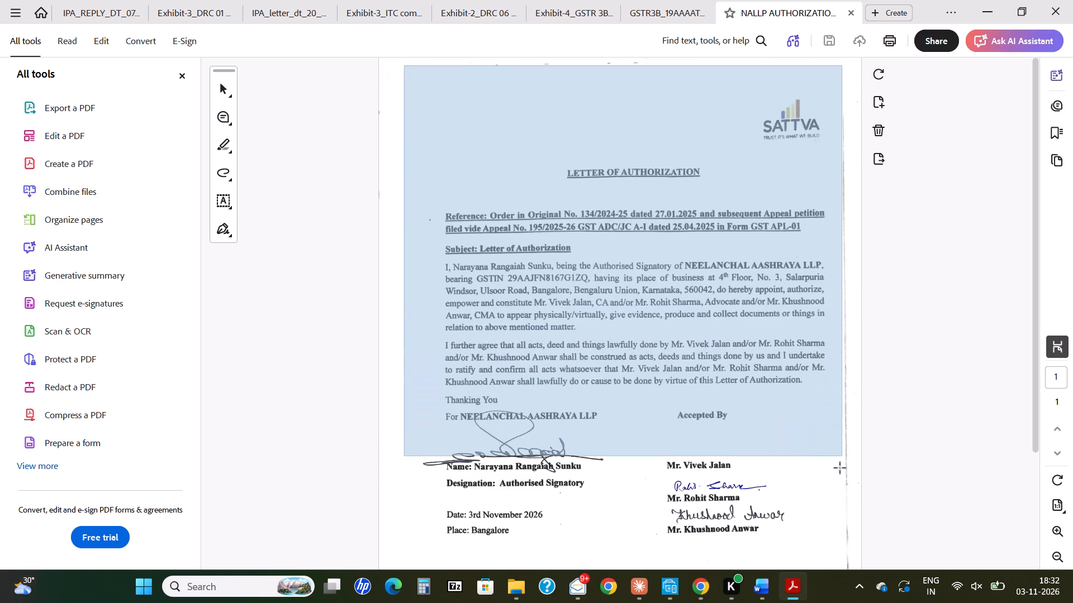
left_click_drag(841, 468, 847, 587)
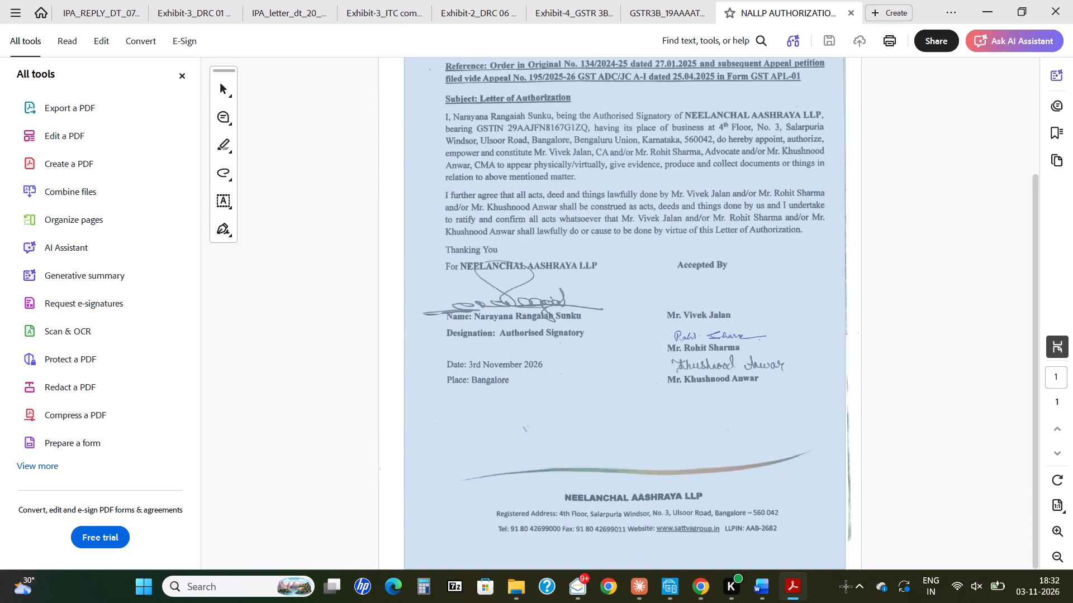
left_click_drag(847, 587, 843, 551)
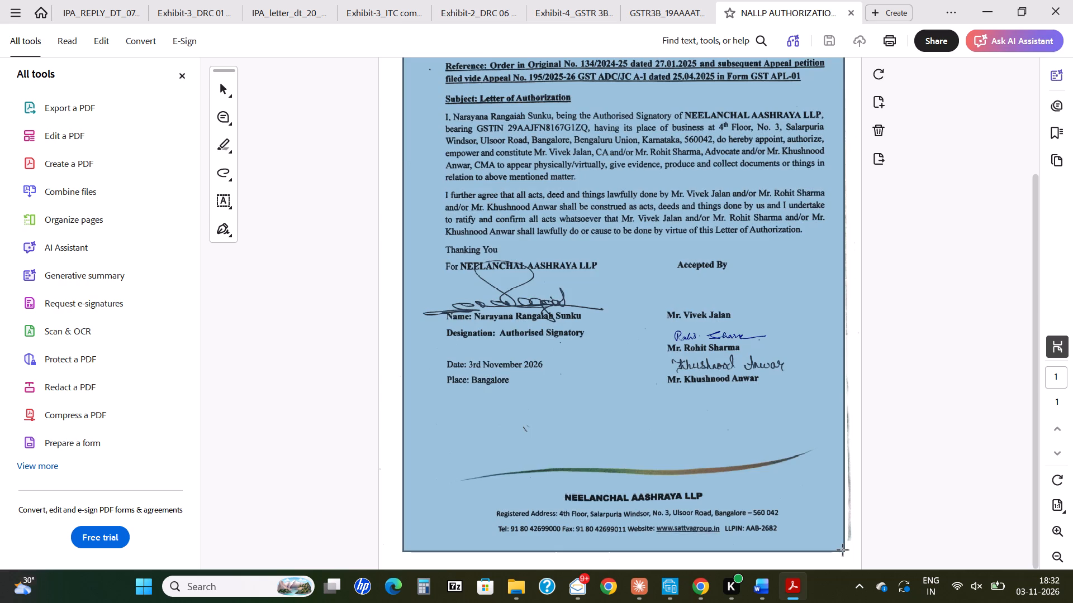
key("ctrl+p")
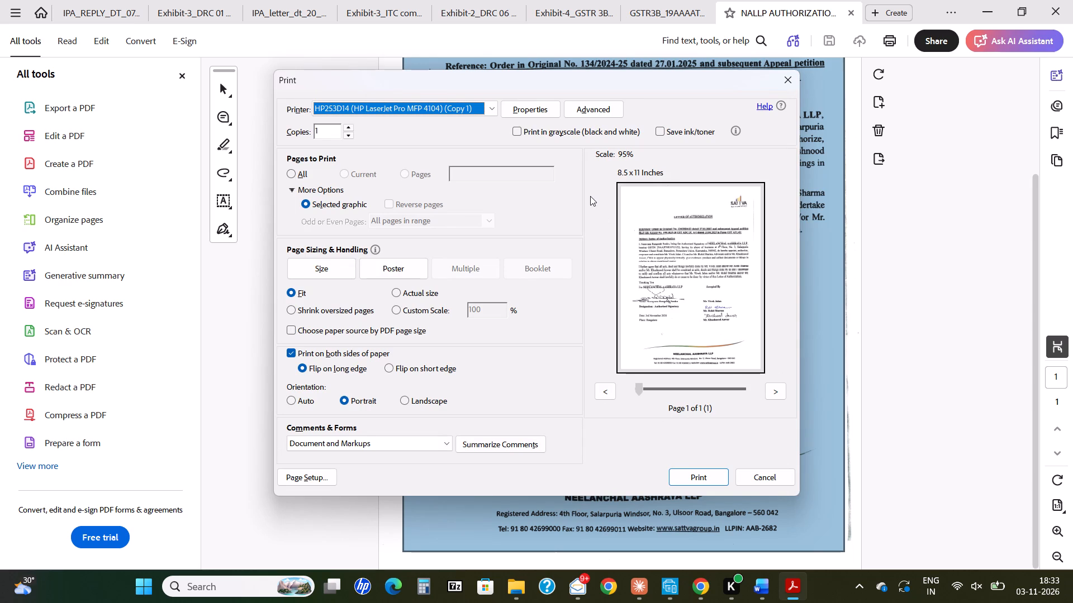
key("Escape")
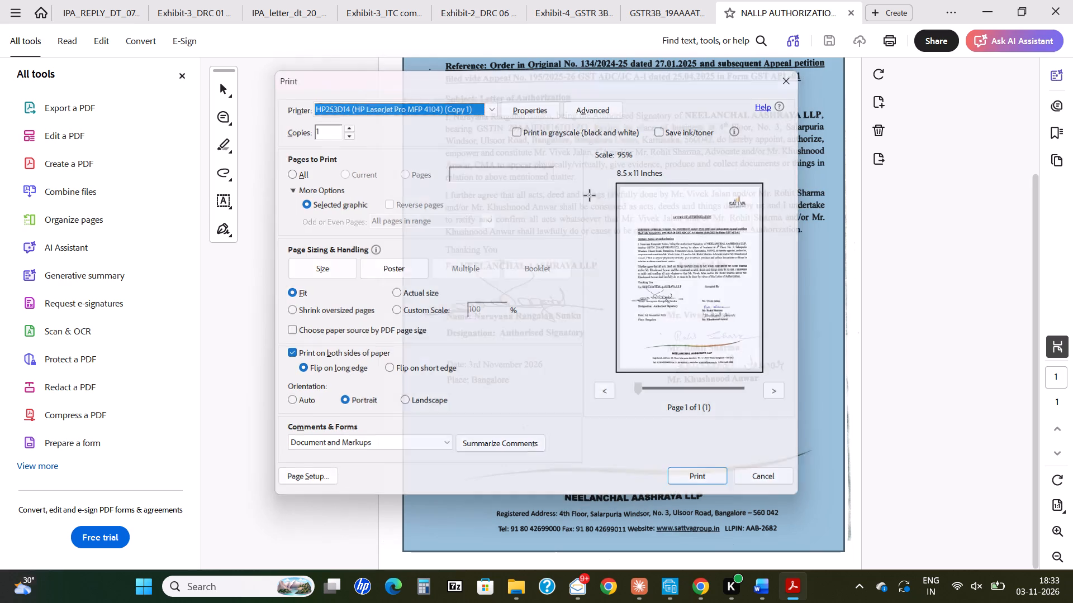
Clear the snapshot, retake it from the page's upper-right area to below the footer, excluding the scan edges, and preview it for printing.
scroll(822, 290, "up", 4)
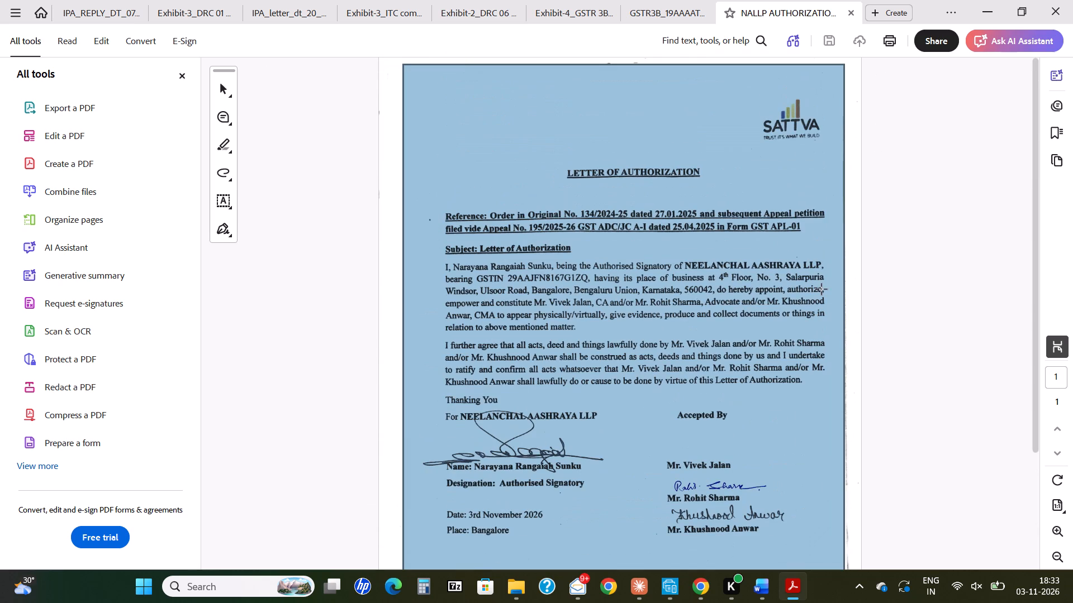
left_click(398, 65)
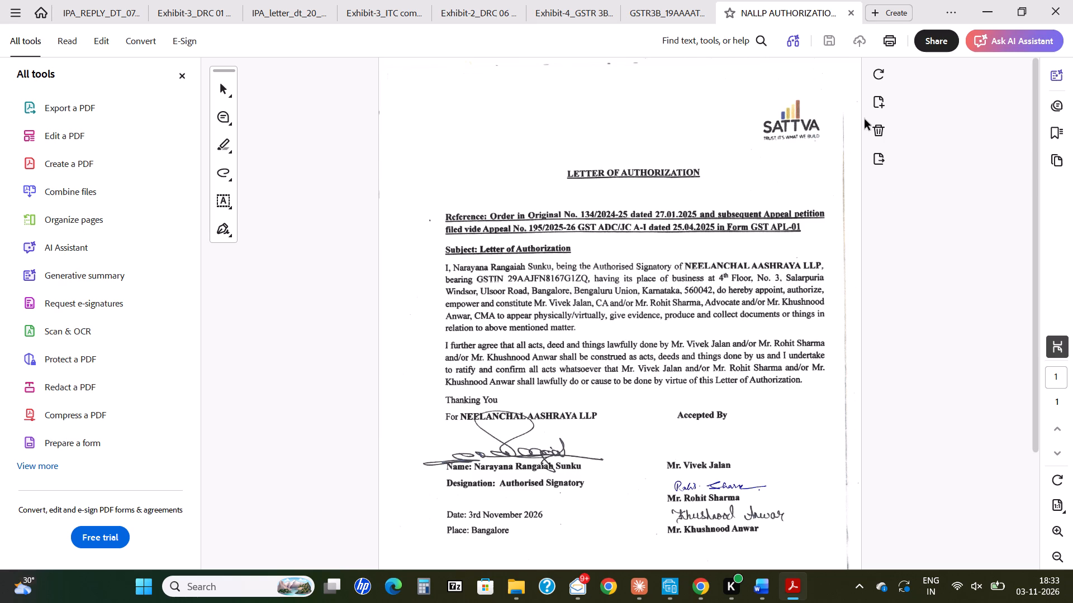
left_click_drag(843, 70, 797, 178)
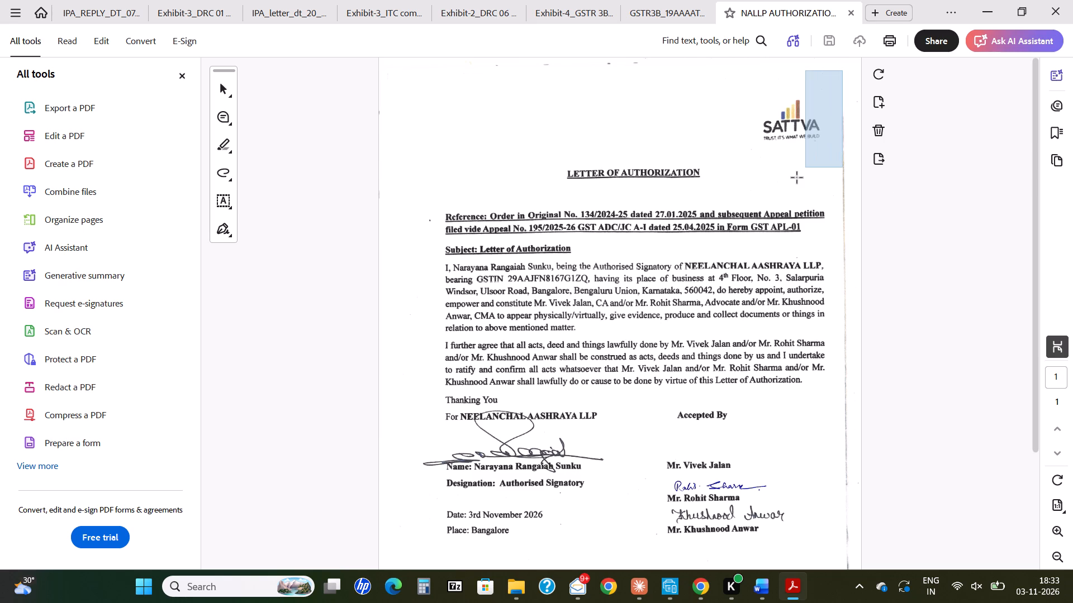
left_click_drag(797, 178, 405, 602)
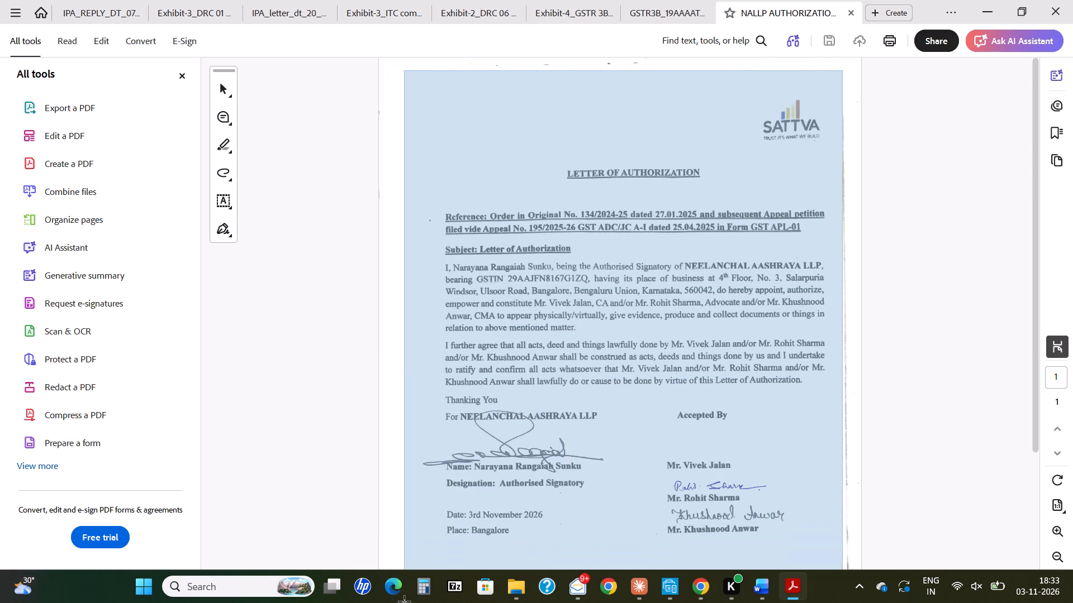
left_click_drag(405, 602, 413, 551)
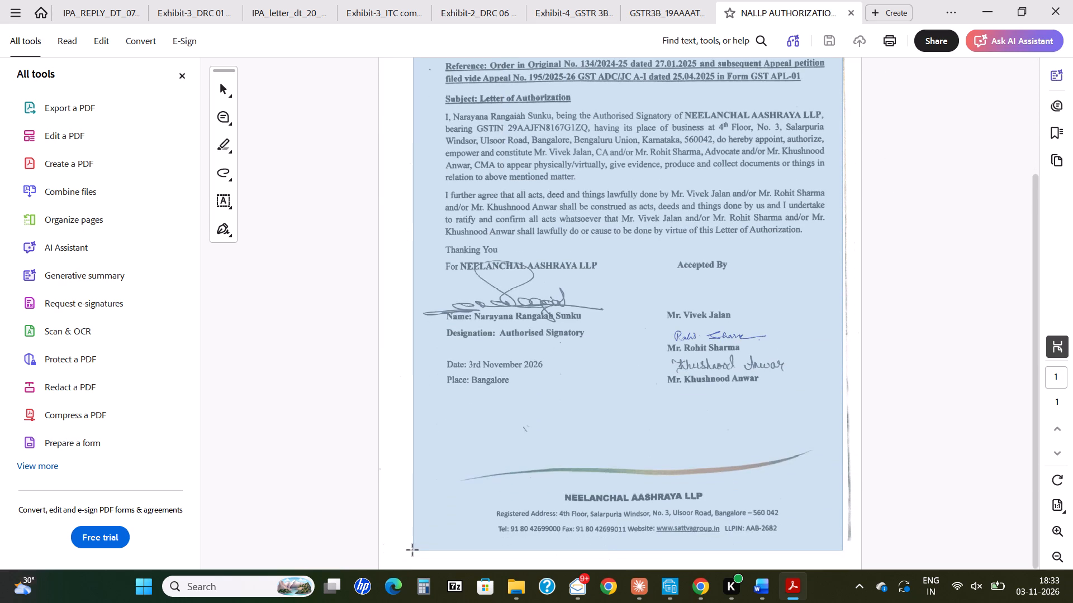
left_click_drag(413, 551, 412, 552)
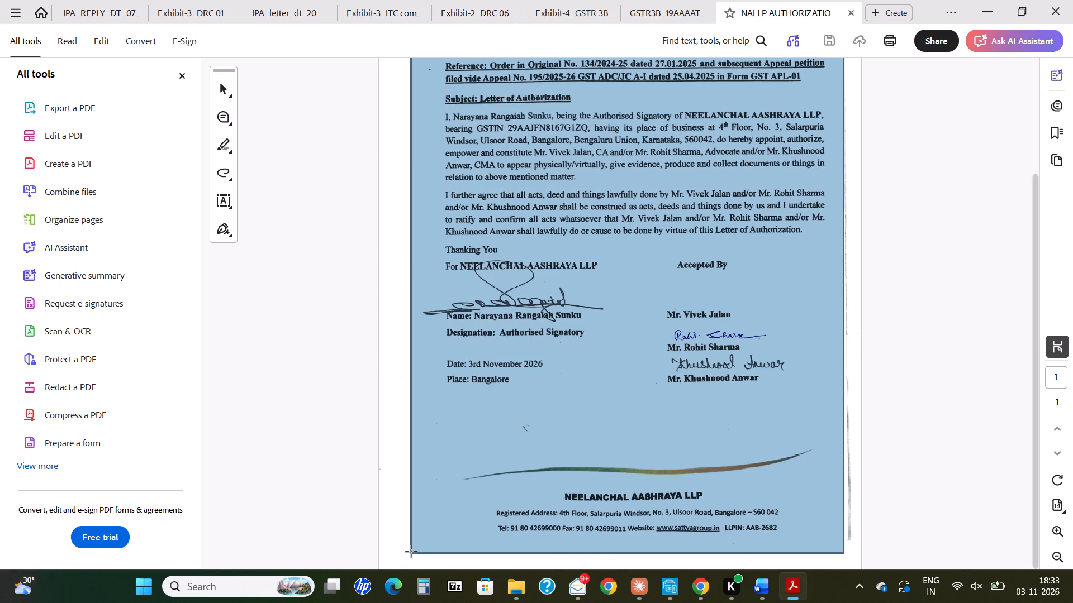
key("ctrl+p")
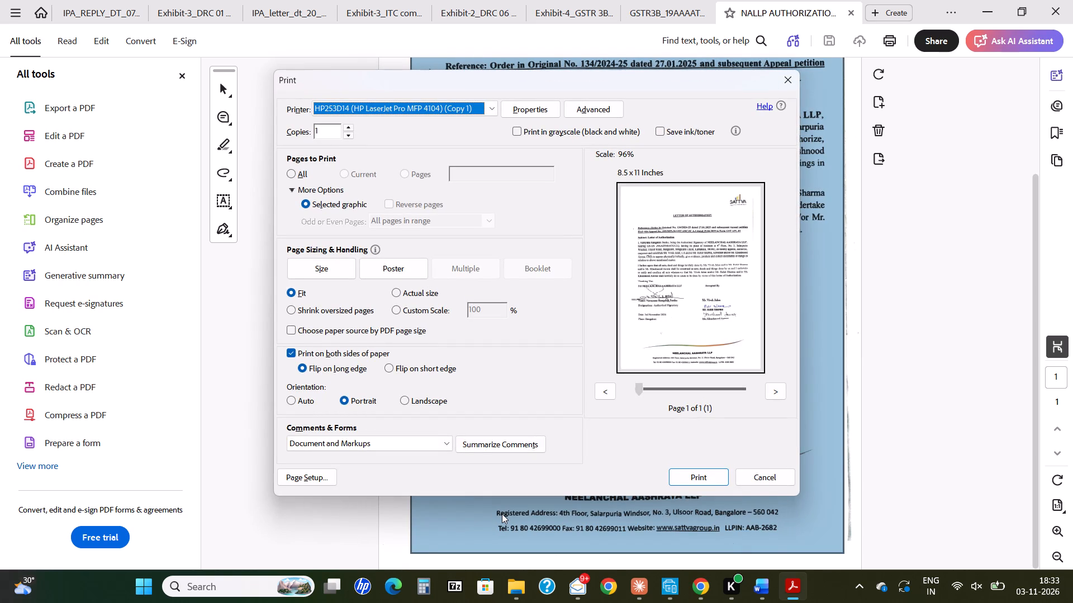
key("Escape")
Clear the snapshot and retake it from just inside the letter's upper-right scan edge to below the footer's contact lines.
left_click(696, 326)
scroll(696, 326, "up", 4)
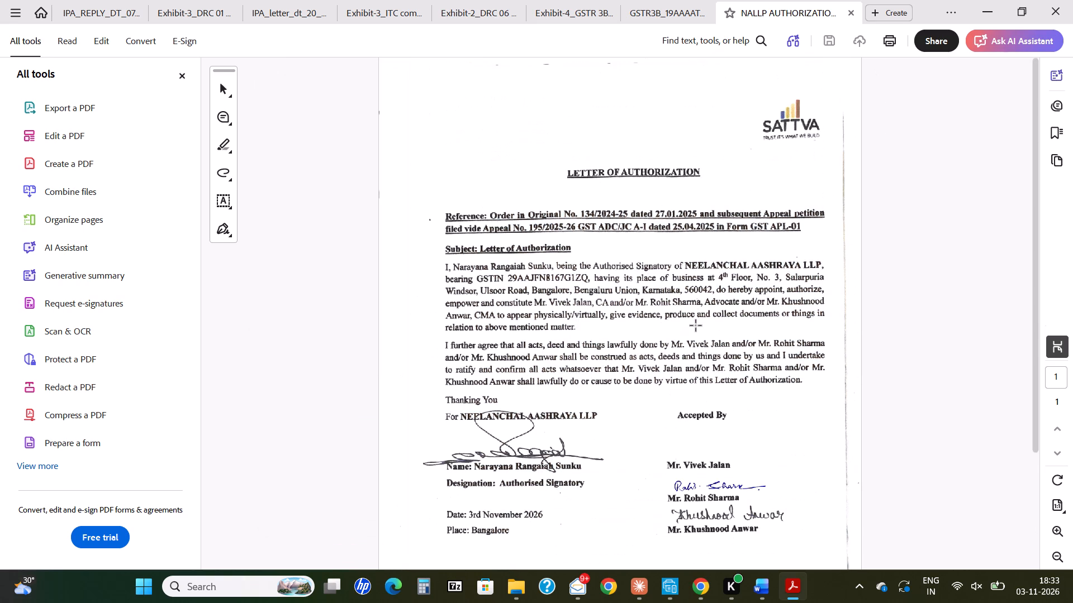
scroll(696, 326, "up", 1)
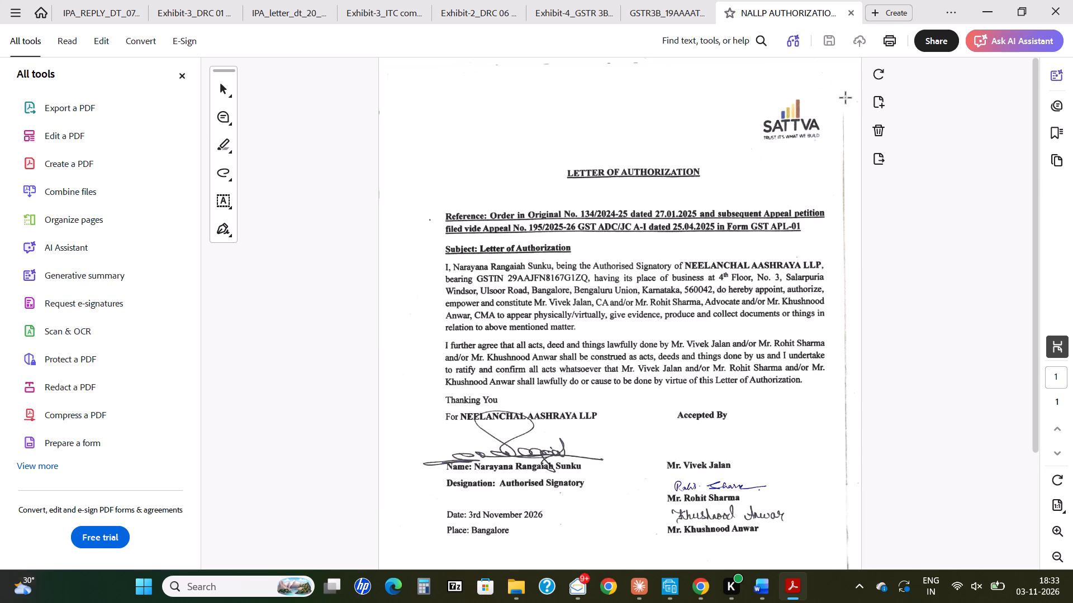
left_click(841, 79)
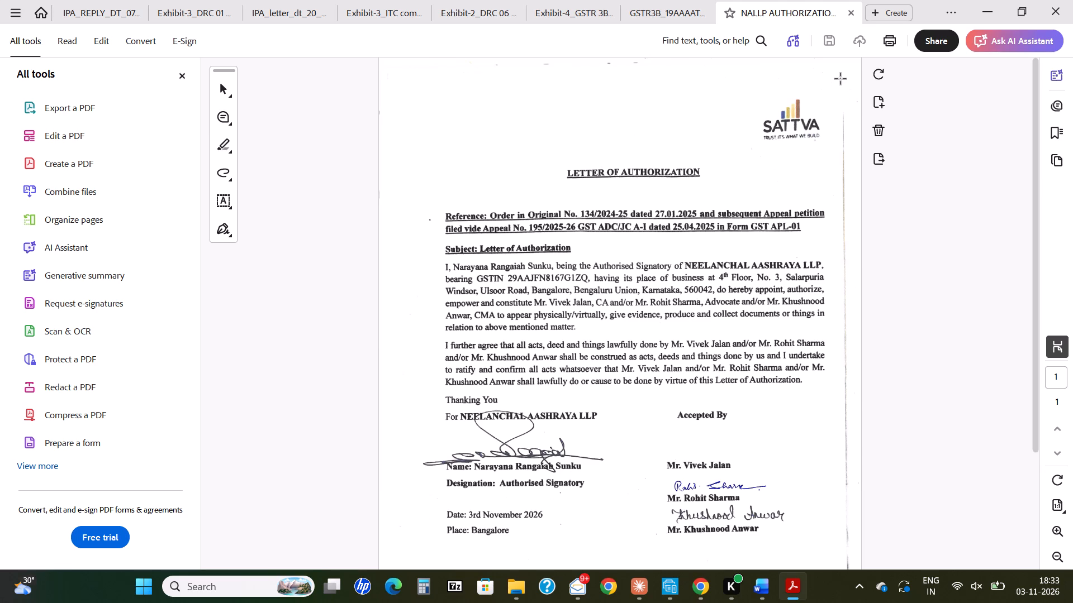
left_click(841, 79)
left_click_drag(839, 76, 706, 246)
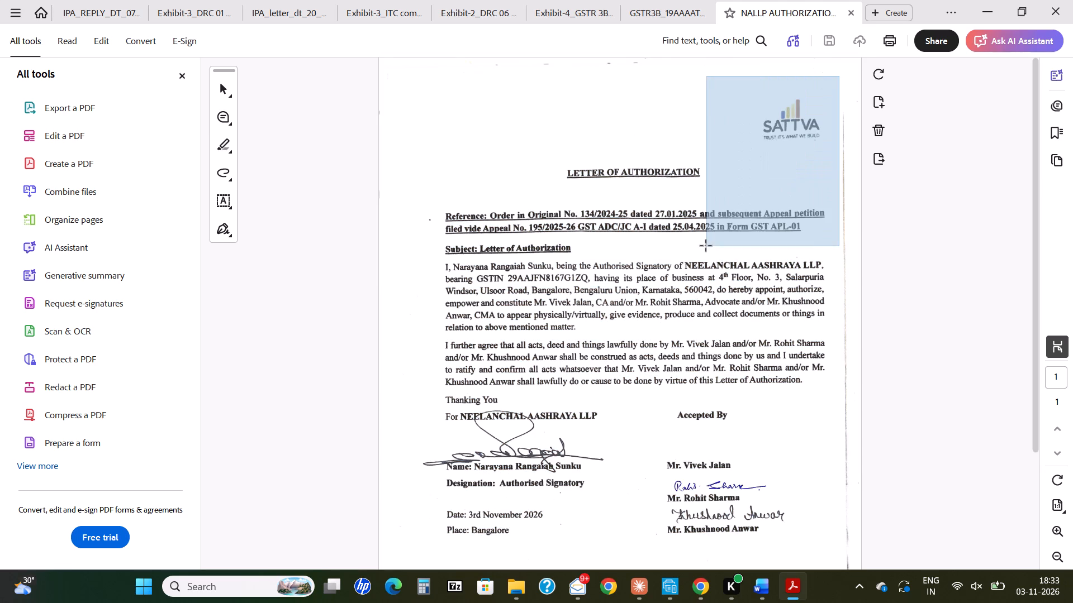
left_click_drag(706, 246, 401, 602)
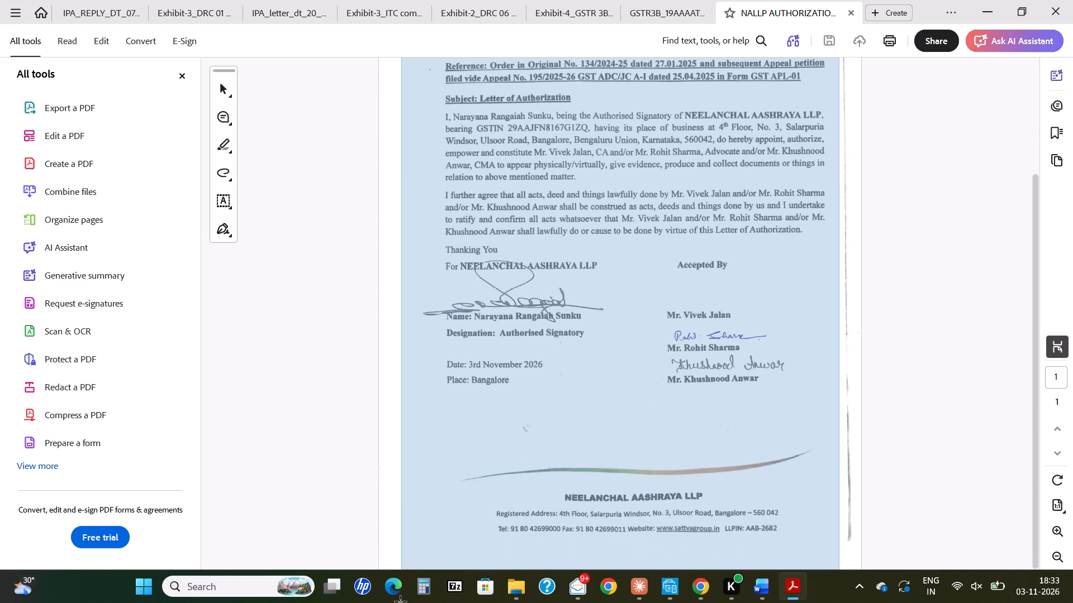
left_click_drag(401, 602, 414, 549)
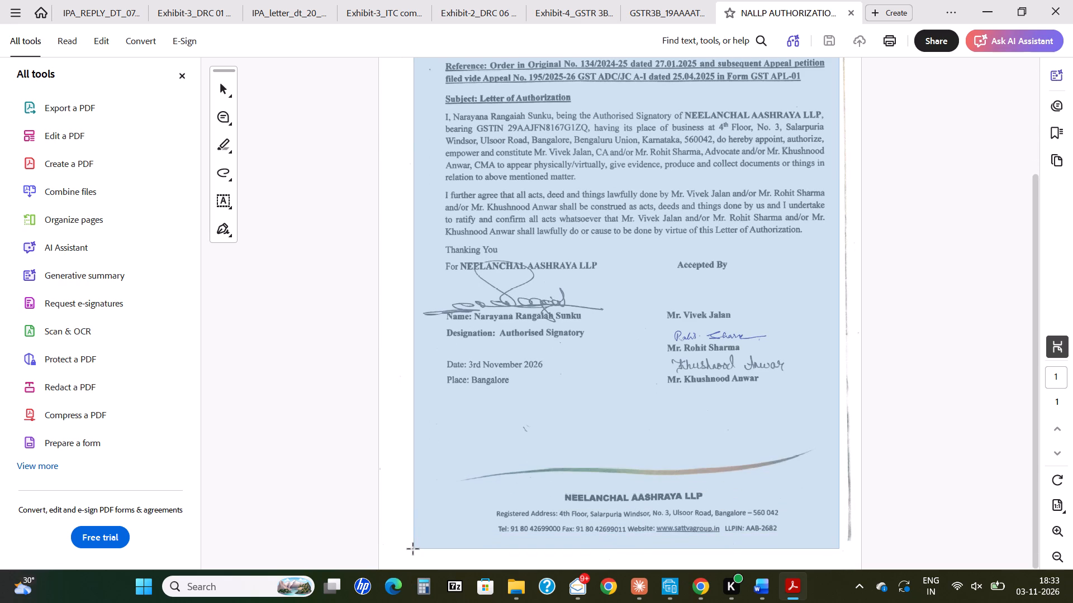
left_click_drag(414, 549, 414, 553)
Print the selected snapshot graphic using the Microsoft Print to PDF printer.
key("ctrl+p")
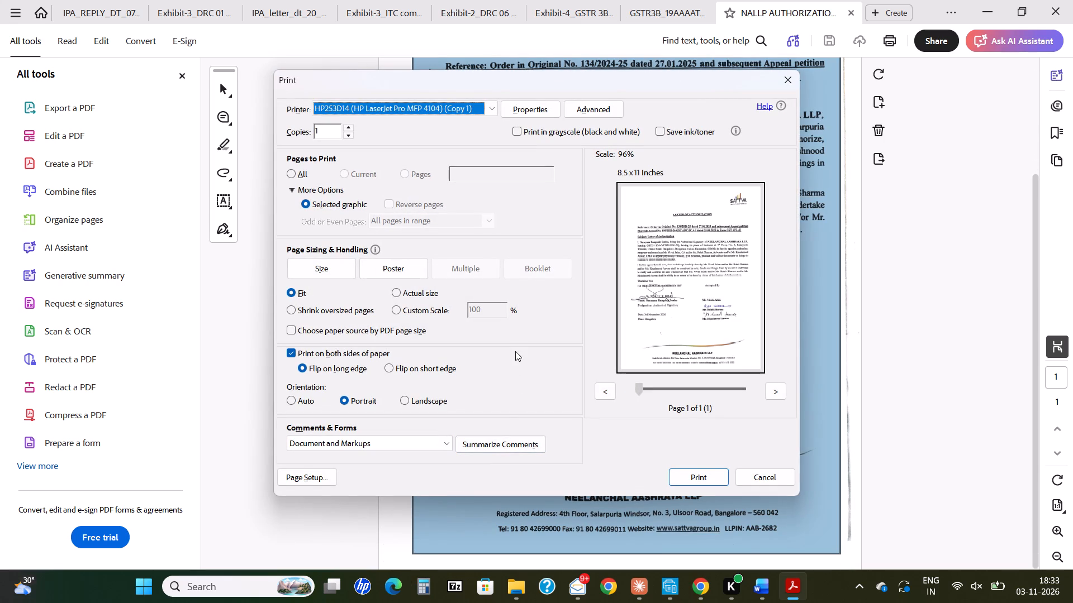
left_click(478, 112)
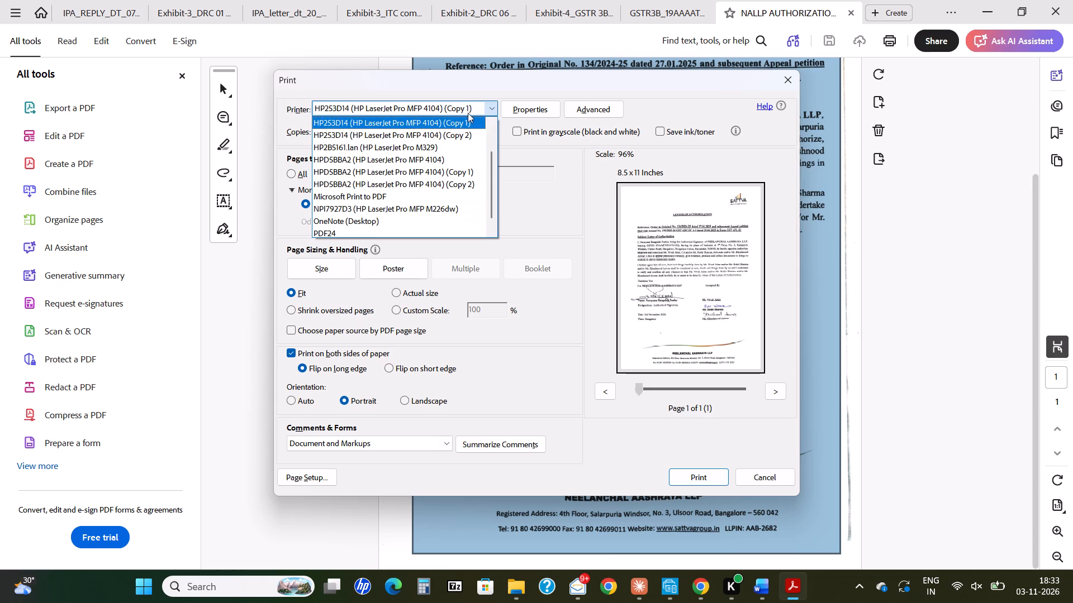
left_click(449, 190)
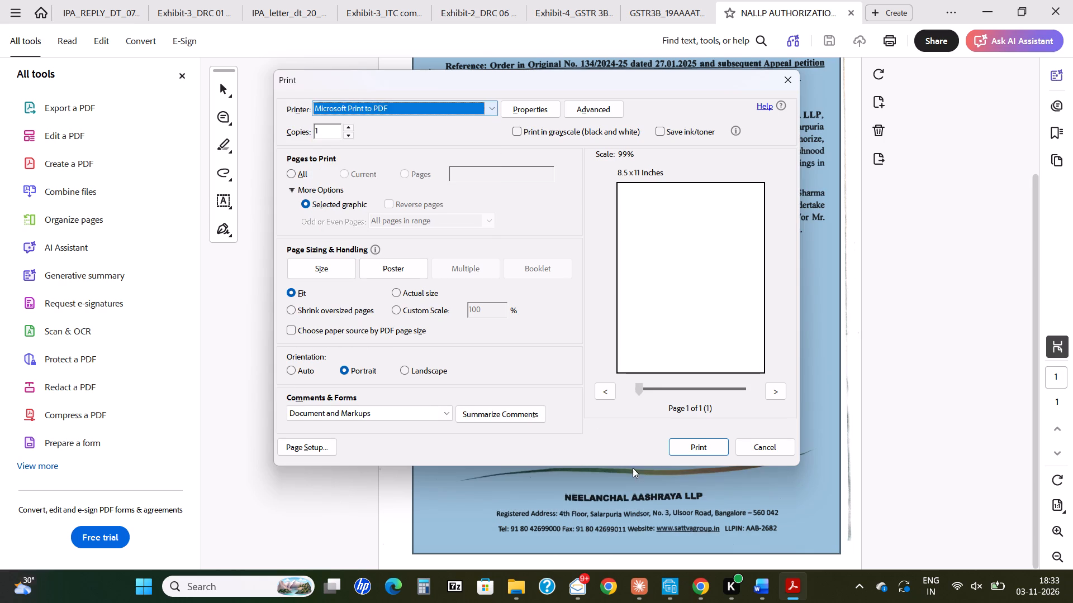
left_click(694, 446)
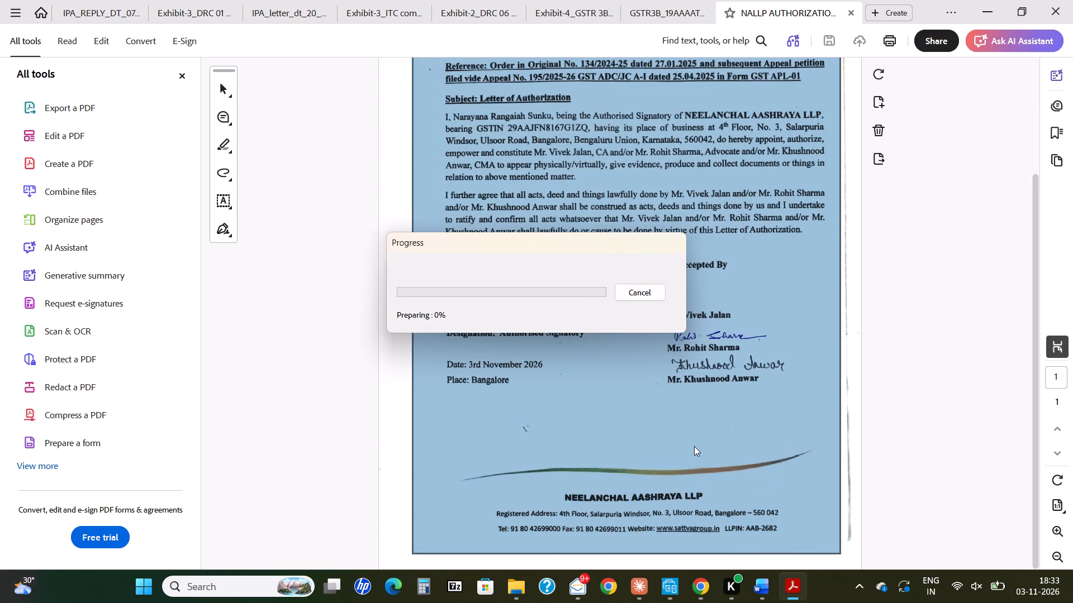
Copy the NELANCHAL folder path from File Explorer and use it as the save location for the print output.
key("alt+Tab")
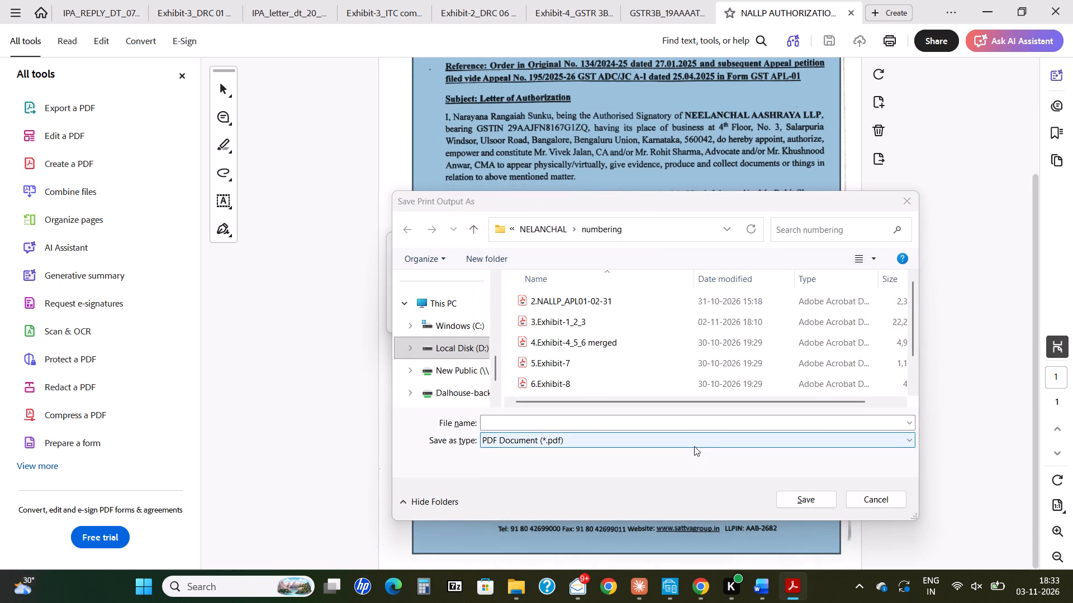
key("alt+Tab")
key("alt+Tab")
key("alt+Left")
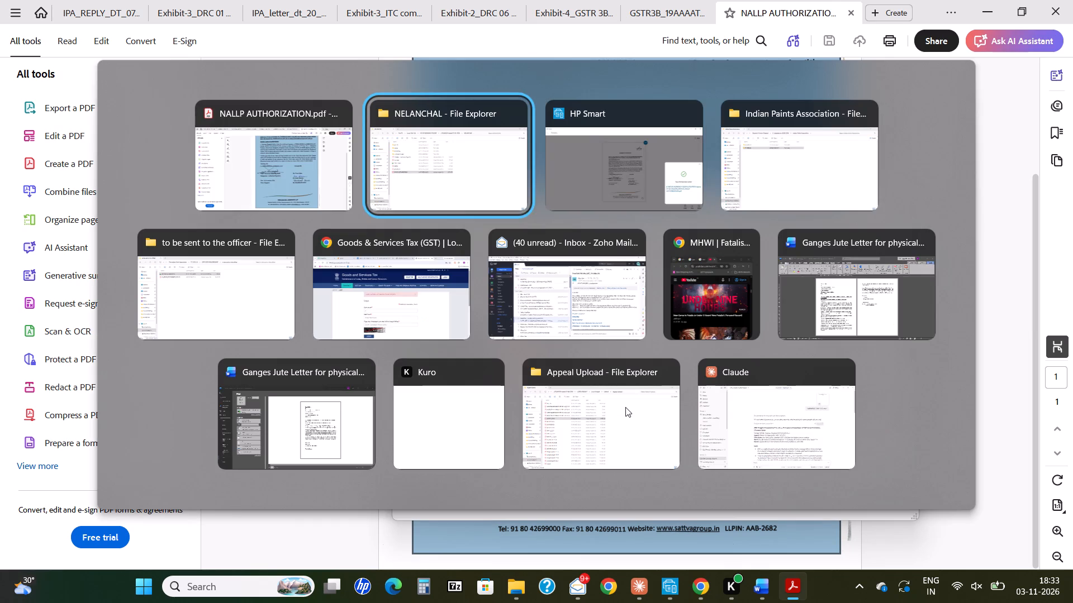
key("alt+d")
key("ctrl+c")
key("ctrl+c")
key("alt+Tab")
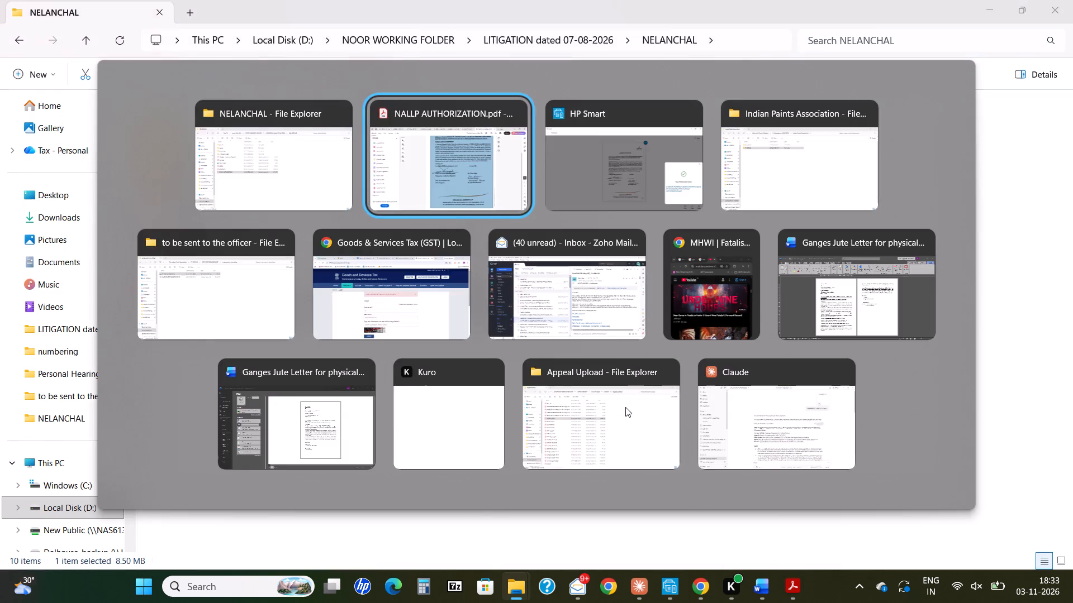
left_click(677, 234)
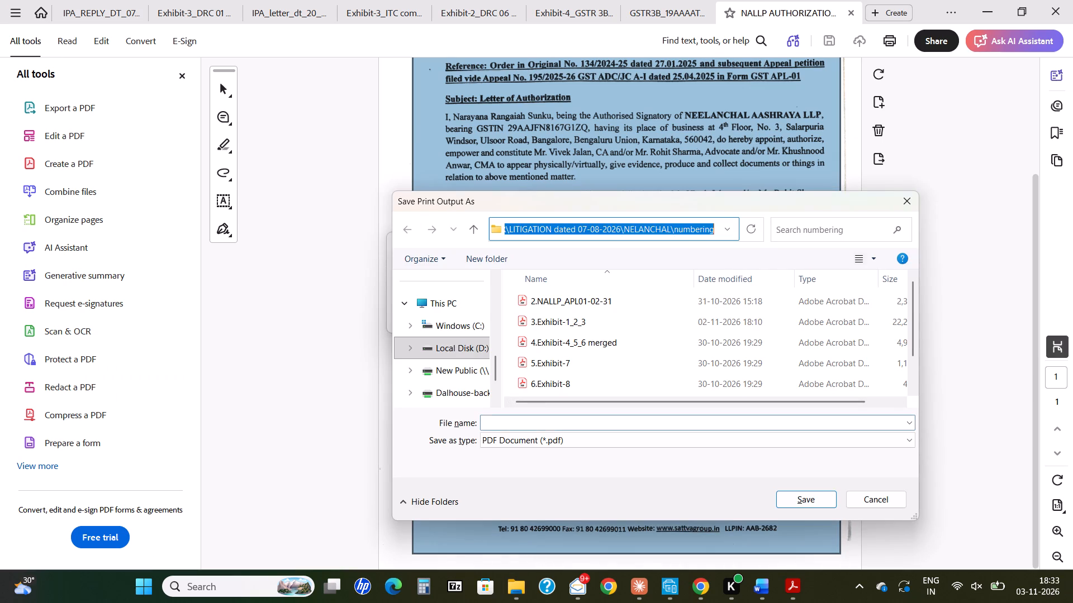
key("ctrl+v")
key("Return")
Name the print output NALLP AUTH and save it as a PDF.
left_click(591, 447)
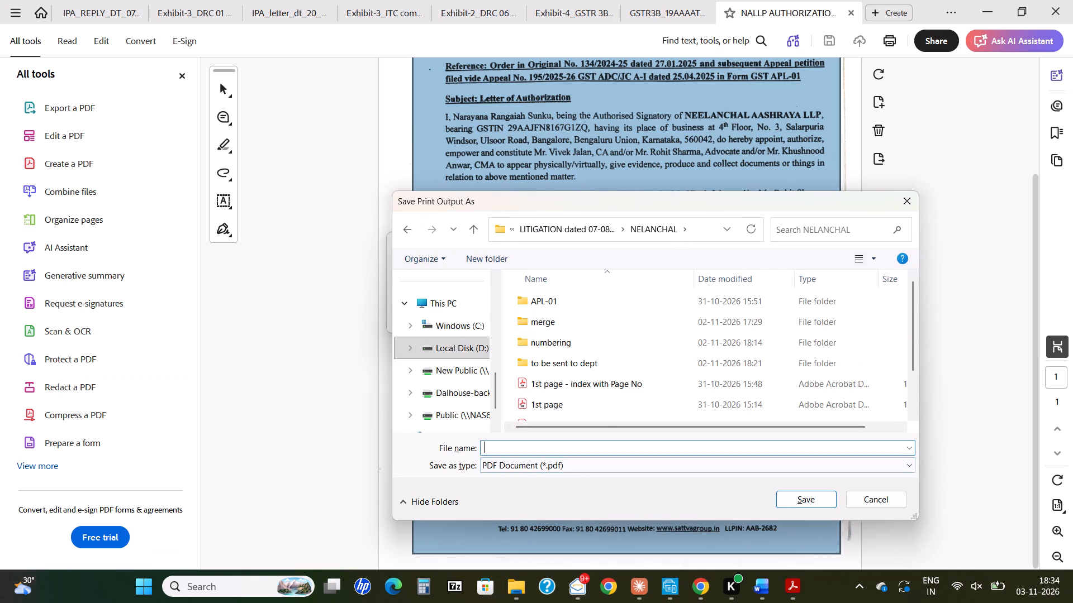
key("BackSpace")
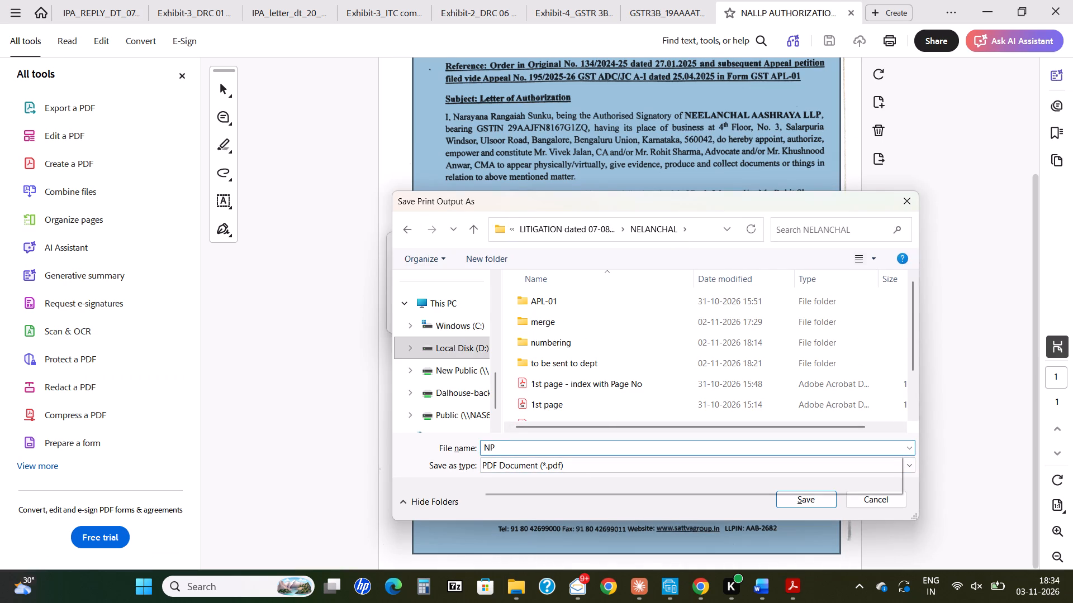
type("ALLP ATU")
key("BackSpace")
key("BackSpace")
type("UTH")
key("Return")
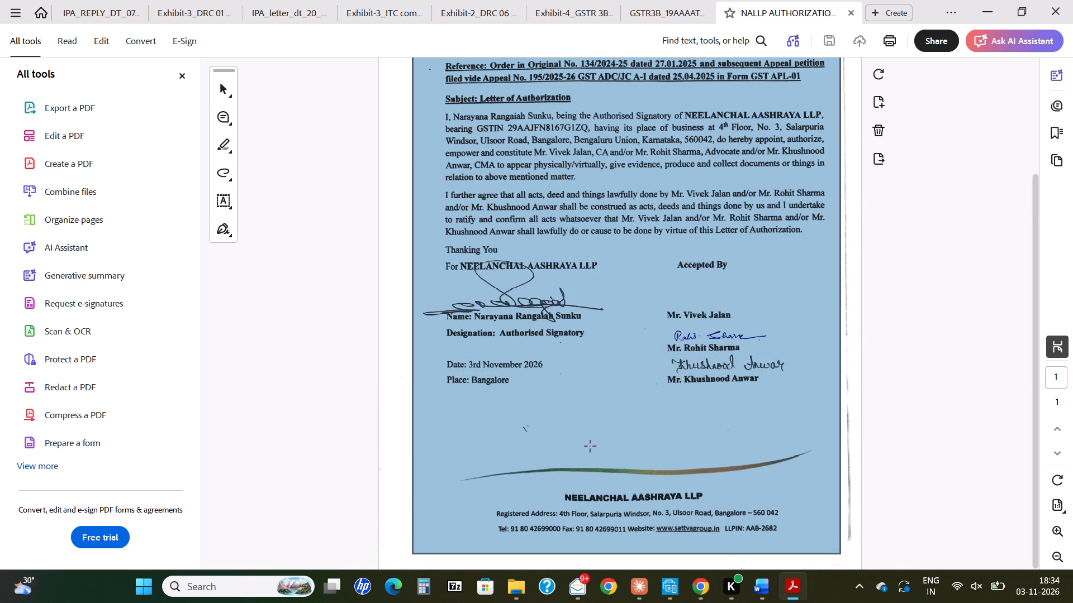
Look over the newly saved NALLP AUTH PDF from the logo to the footer and as a whole page.
scroll(591, 447, "down", 3)
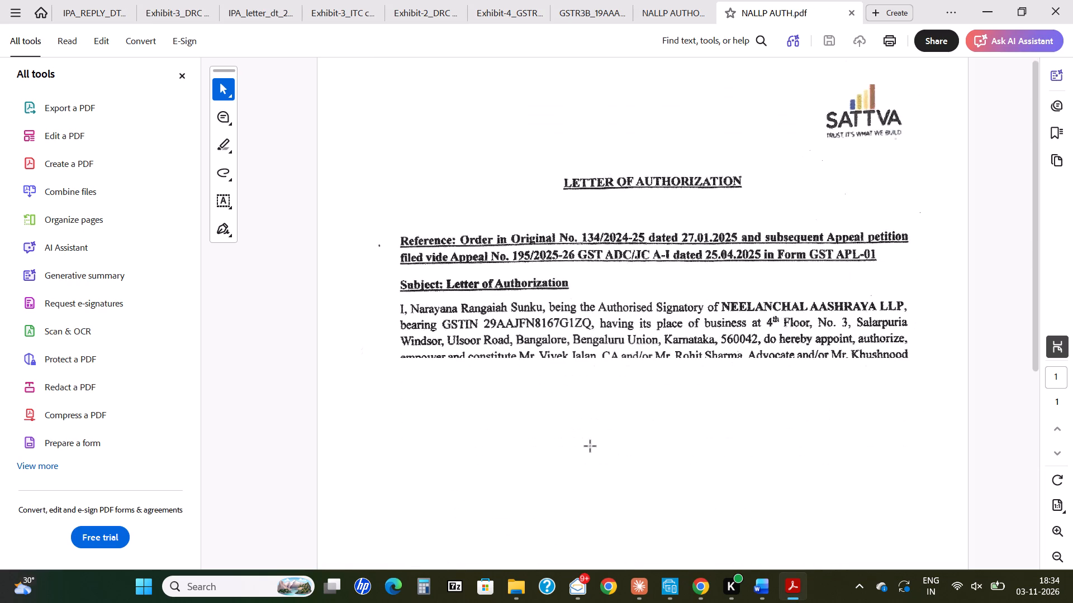
scroll(591, 447, "down", 2)
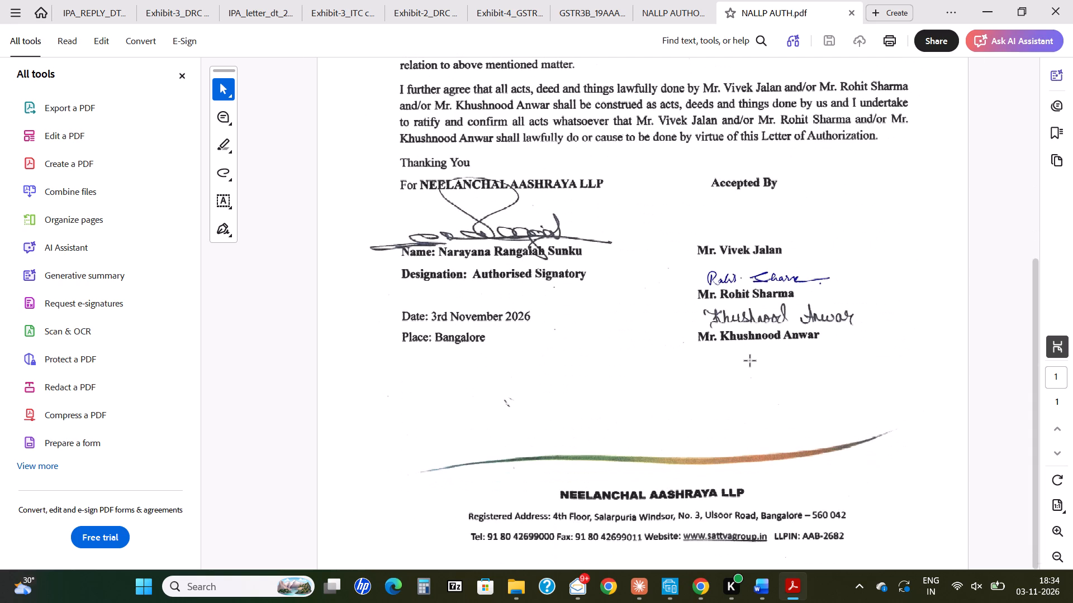
scroll(751, 361, "up", 6)
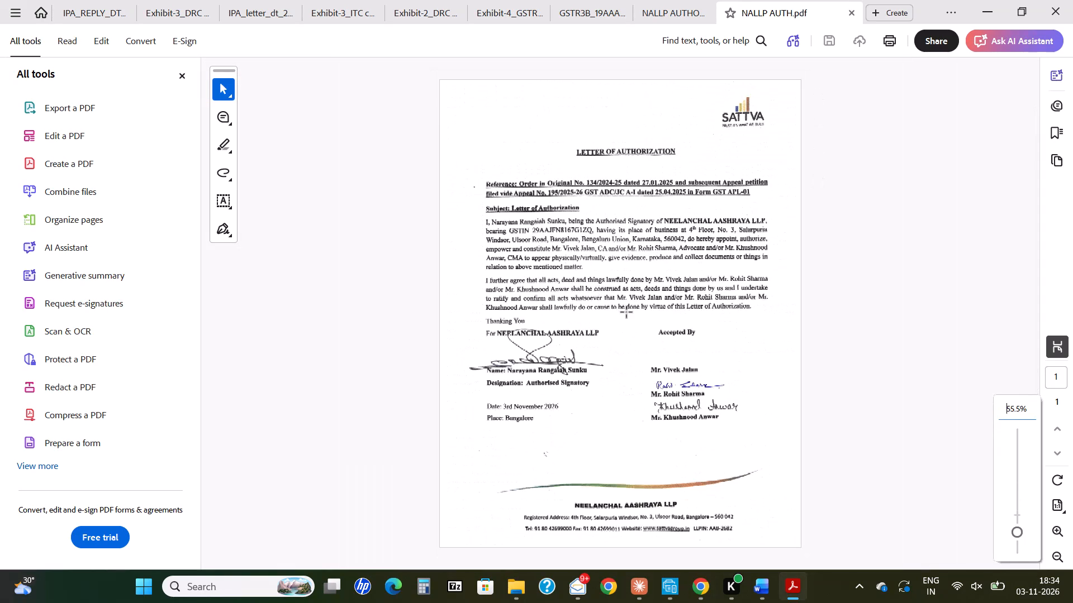
Return to the original NALLP AUTHORIZATION PDF, clear its snapshot selection and view the scanned letter again.
key("ctrl+shift+Tab")
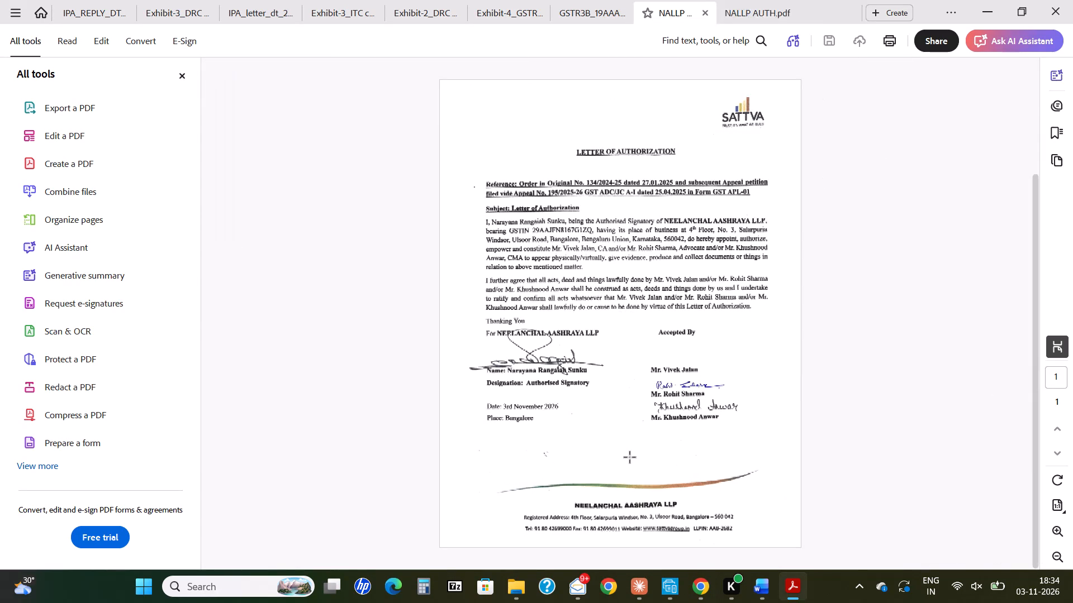
double_click(634, 525)
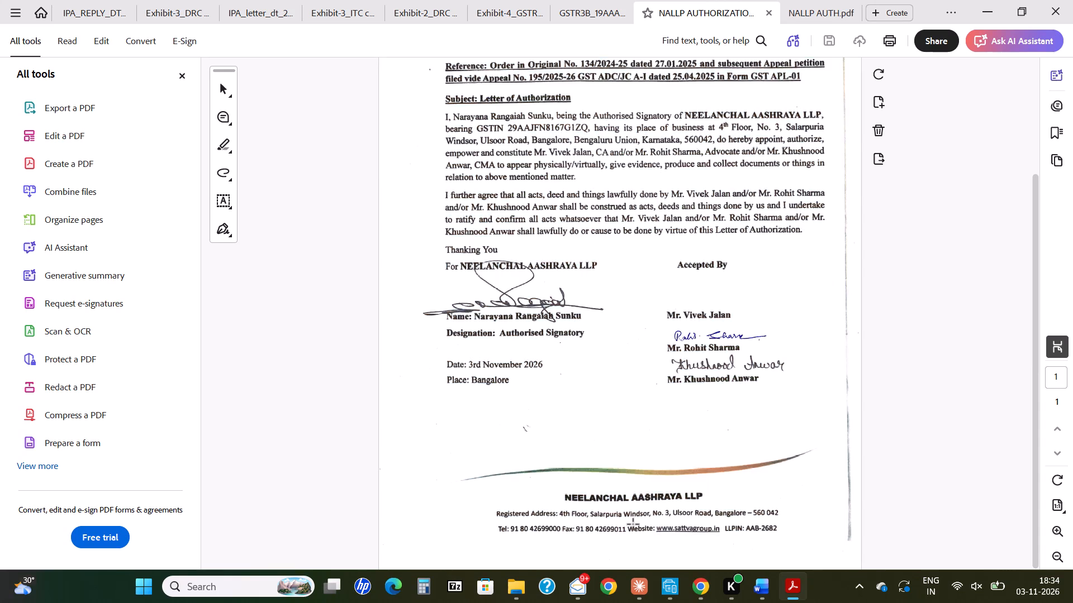
left_click(757, 505)
scroll(780, 435, "up", 5)
Switch to the NELANCHAL folder in File Explorer.
key("alt+Tab")
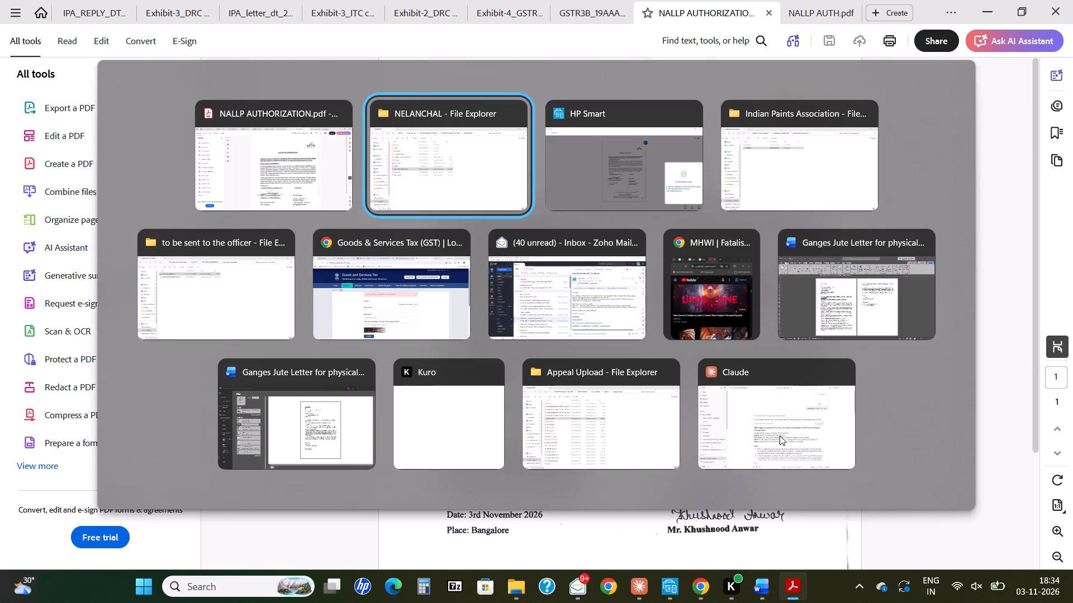
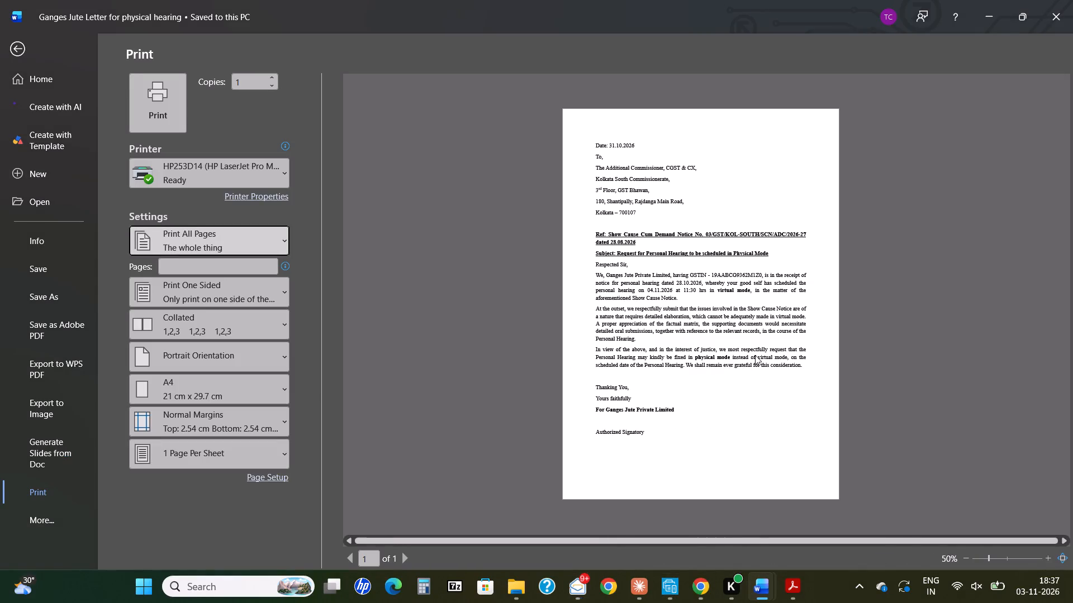
Leave the print preview, close the Ganges Jute Letter for physical hearing document and exit Word.
key("Escape")
left_click(1072, 0)
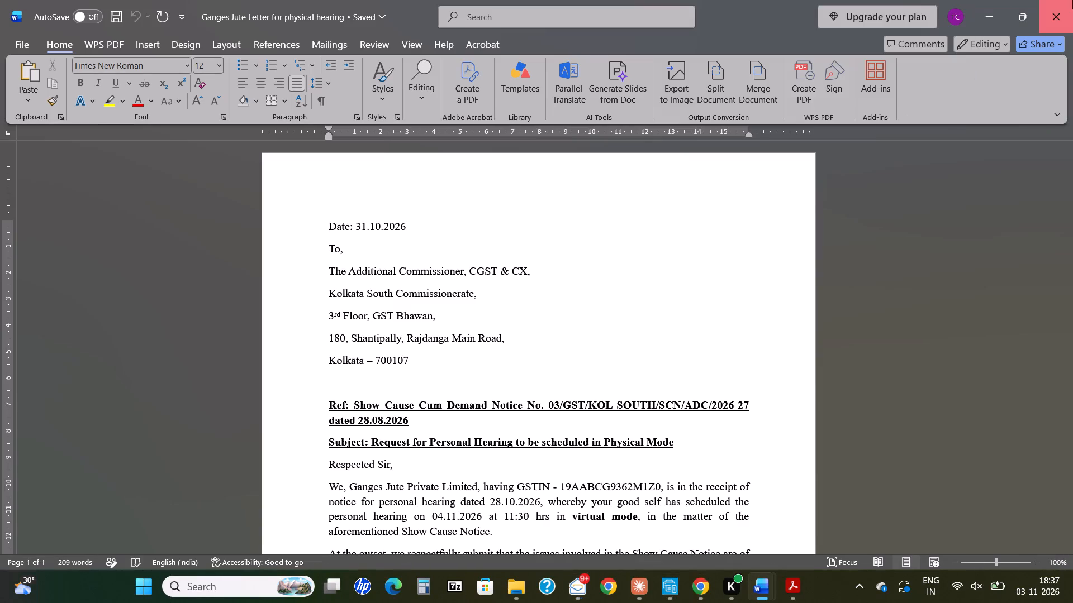
key("alt+Tab")
key("alt+Tab")
key("alt+Down")
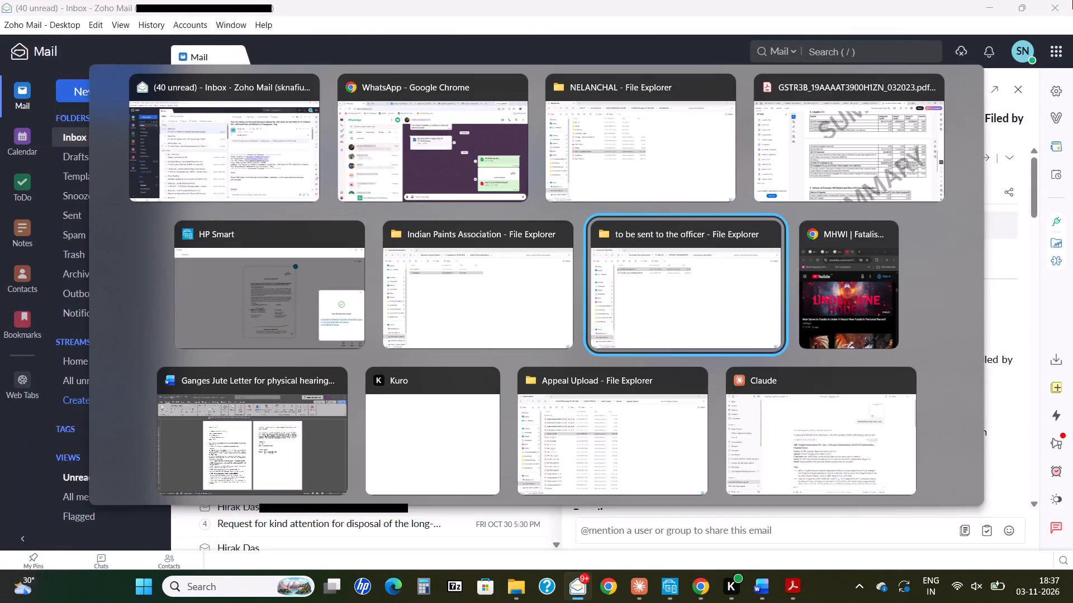
key("alt+Down")
key("alt+Left")
key("alt+Left")
key("ctrl+w")
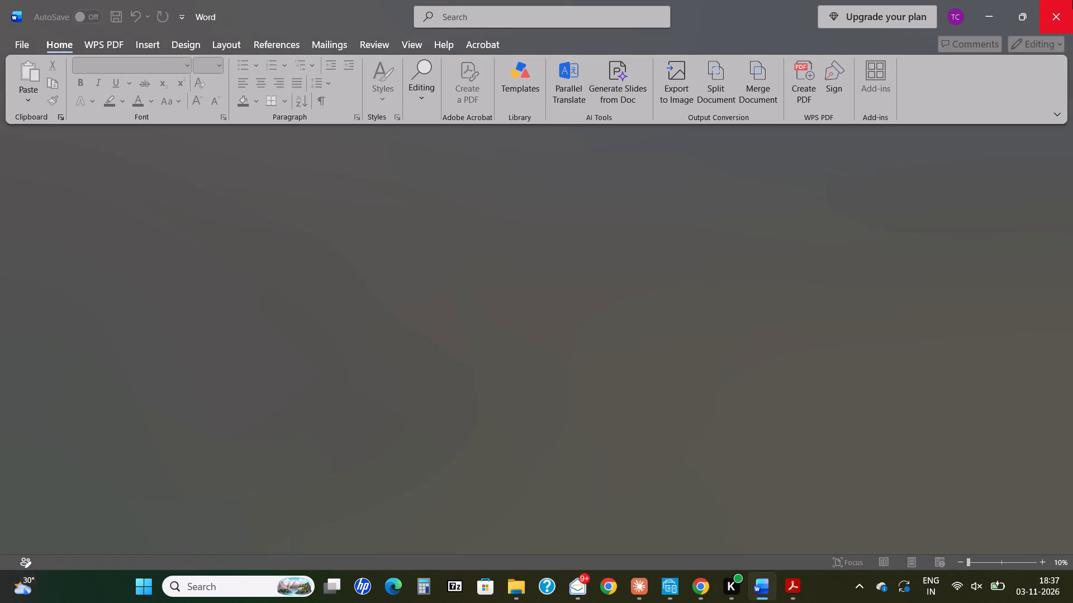
key("alt+F4")
Open the DATE SHEET workbook from the NELANCHAL folder.
key("alt+Tab")
key("alt+Tab")
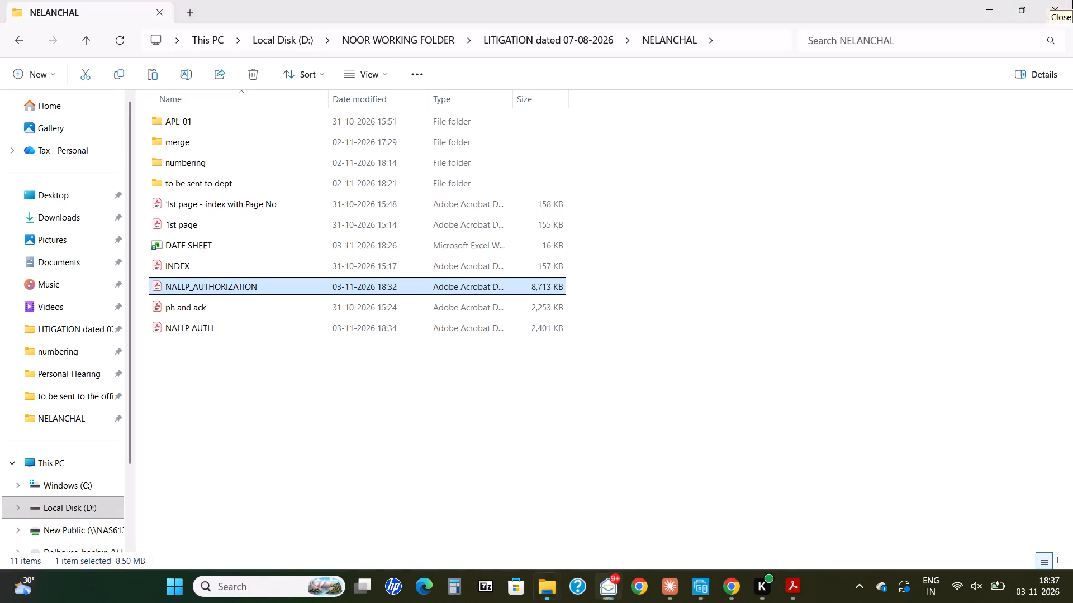
key("Up")
key("Up")
key("Return")
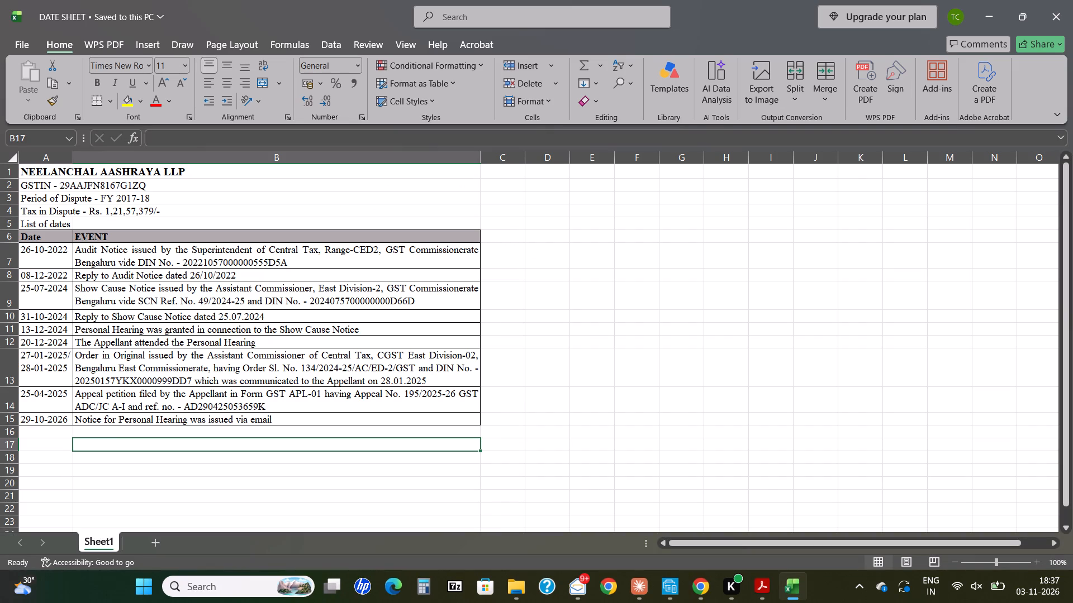
Insert a blank row above the 29-10-2026 entry in the list of dates.
left_click(48, 430)
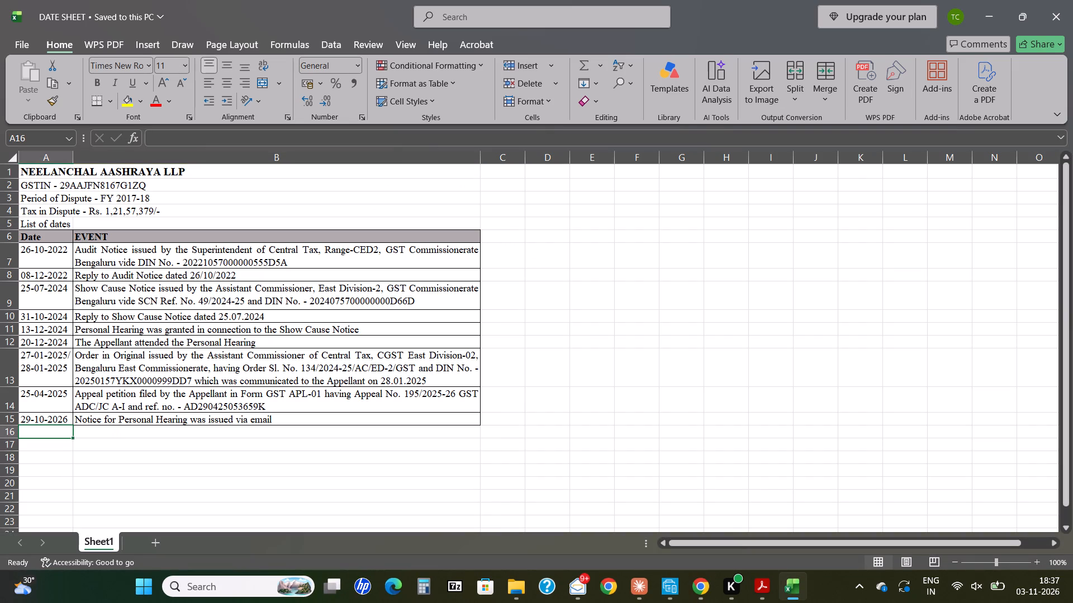
key("Up")
key("shift+space")
key("ctrl+plus")
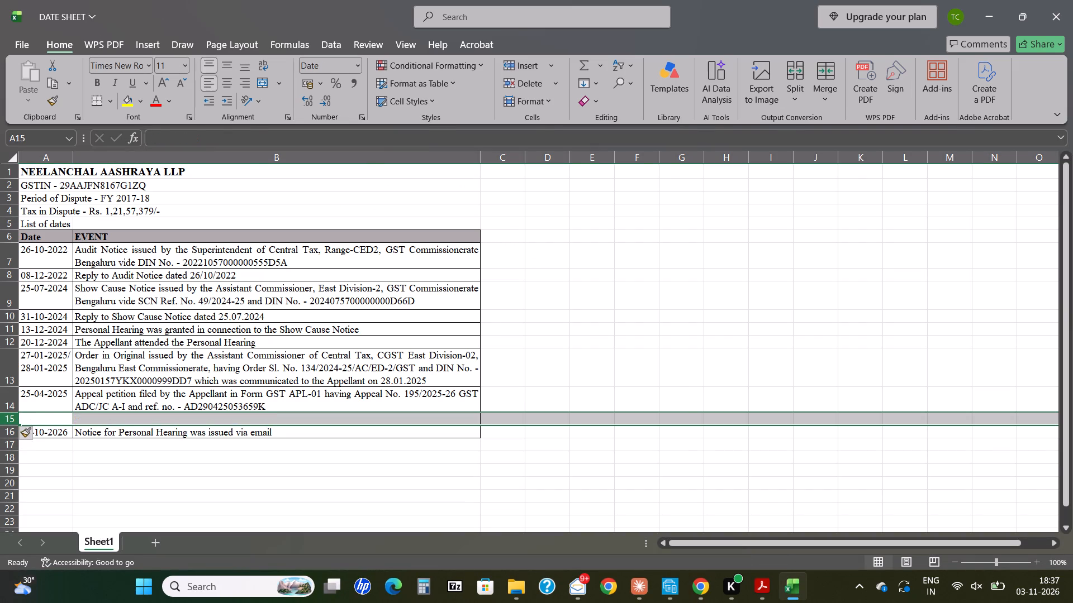
Copy the NELANCHAL folder path and save the email's Adjournment Letter PDF attachment into that folder in Zoho Mail.
key("alt+Tab")
key("alt+Tab")
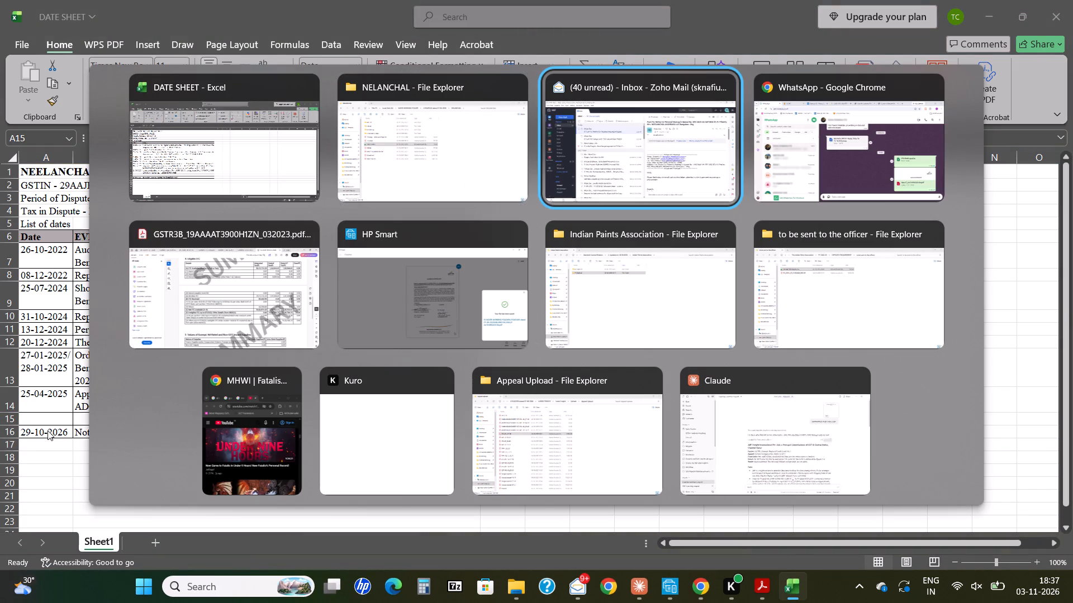
key("alt+Left")
key("alt+d")
key("ctrl+c")
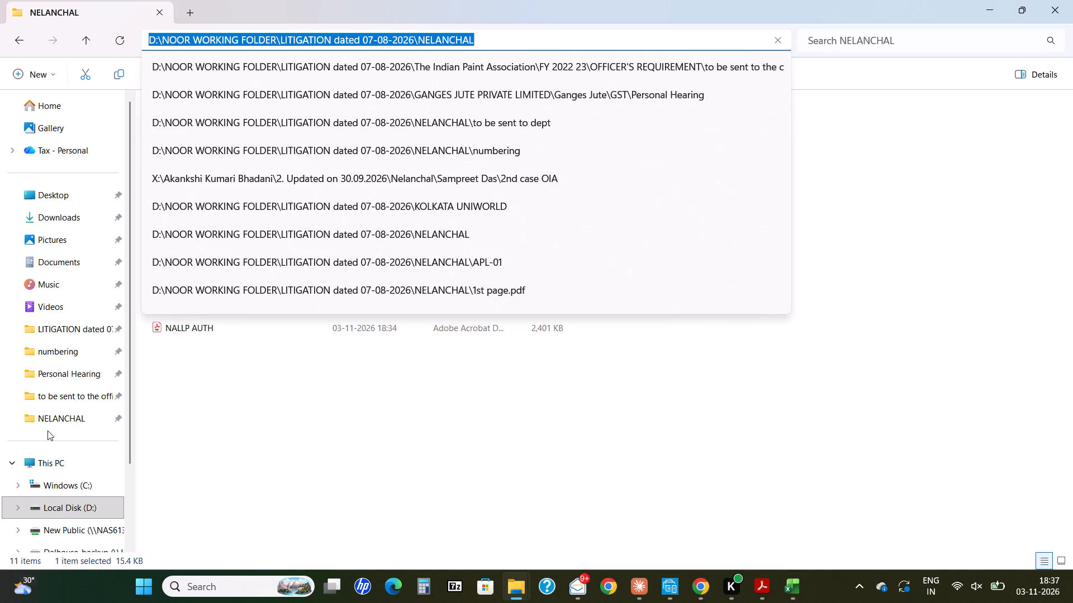
key("ctrl+c")
key("alt+Tab")
key("alt+Tab")
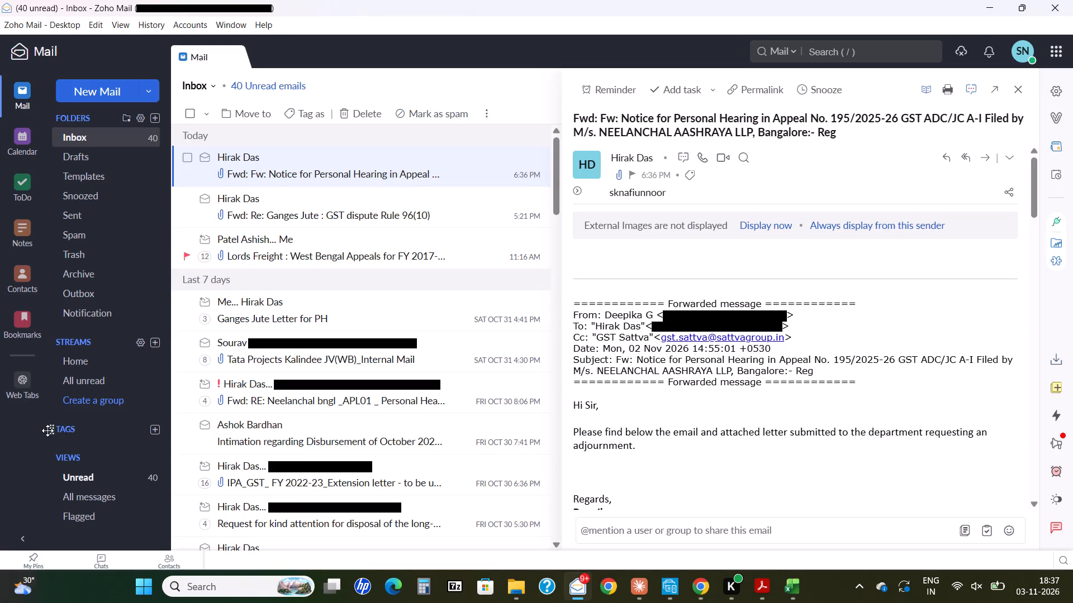
scroll(764, 404, "up", 1)
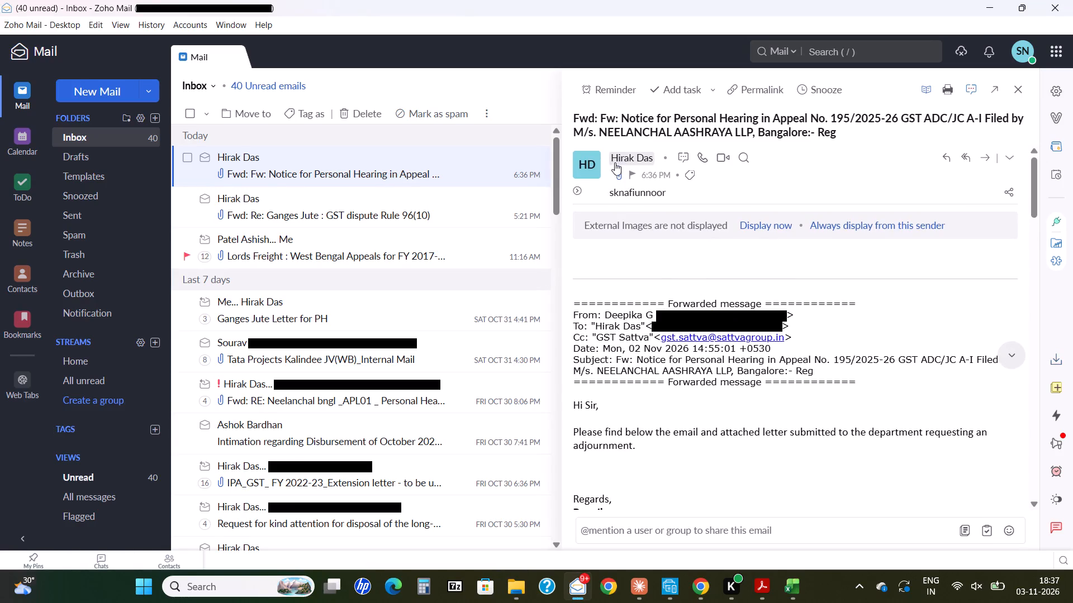
left_click(615, 172)
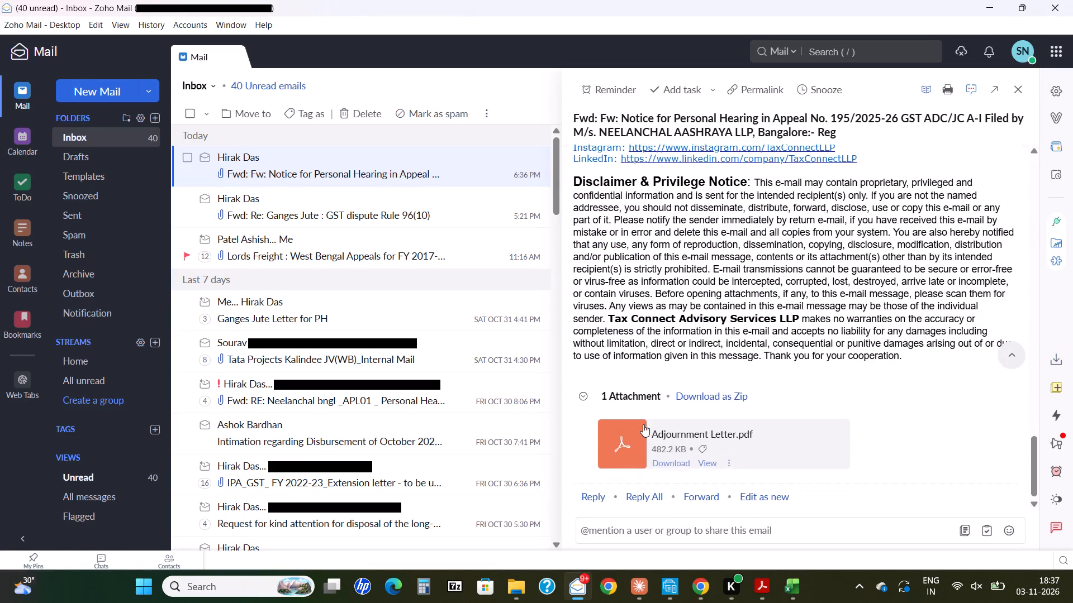
left_click(681, 456)
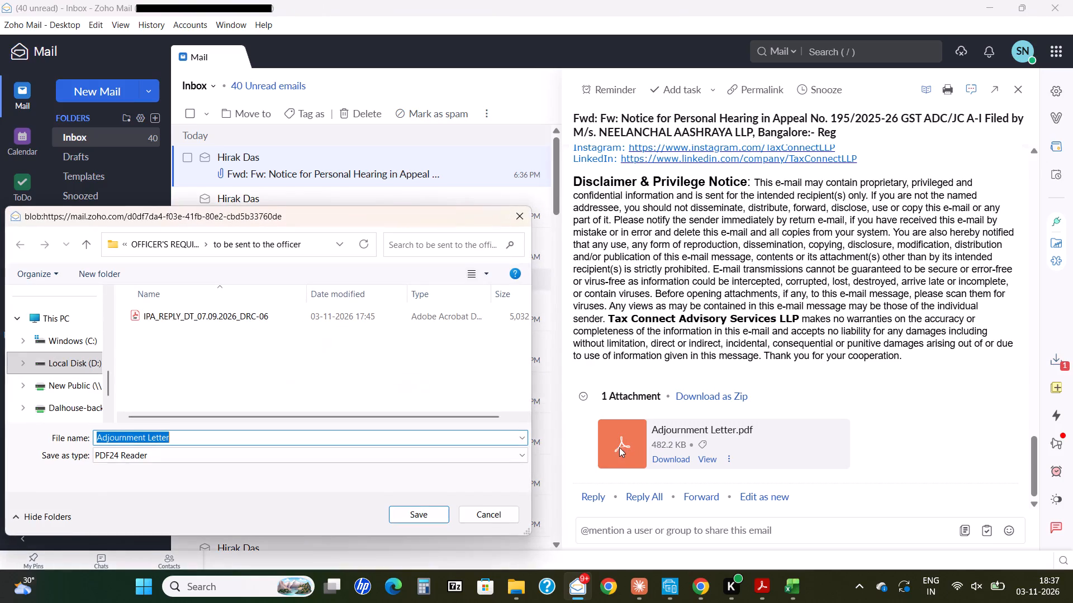
key("alt+d")
key("ctrl+v")
key("ctrl+Return")
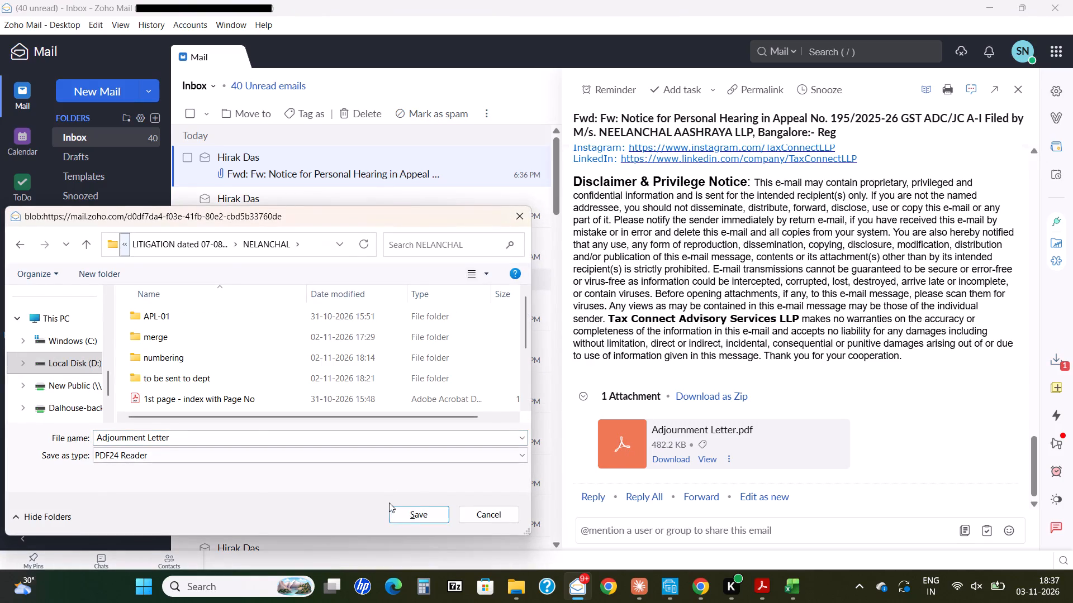
left_click(421, 507)
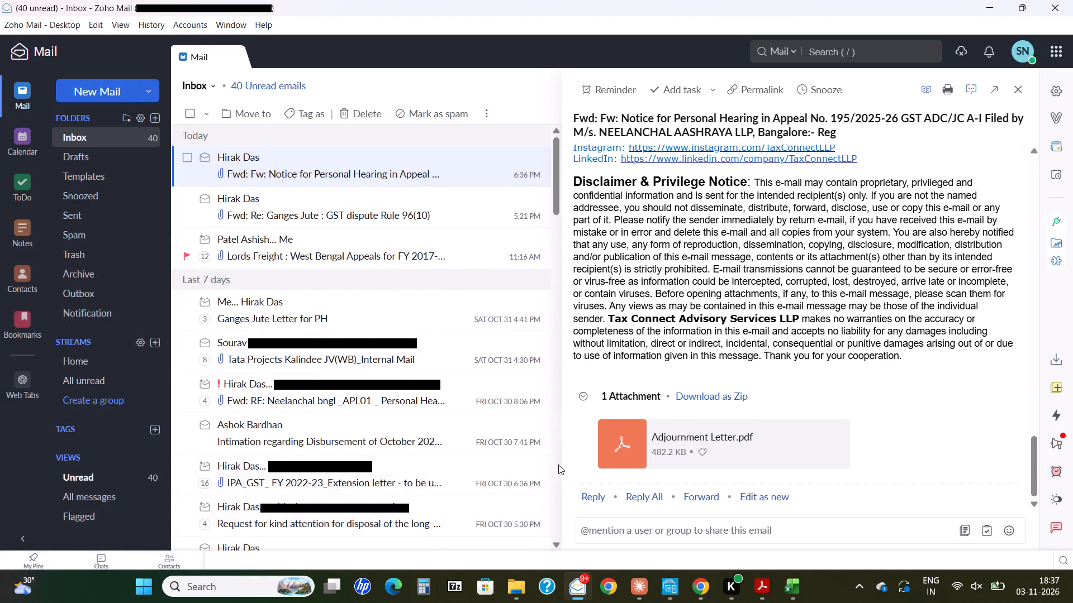
Look through the forwarded Neelanchal Aashraya email for the personal hearing notice details and the date it was sent.
key("alt+Tab")
key("alt+Tab")
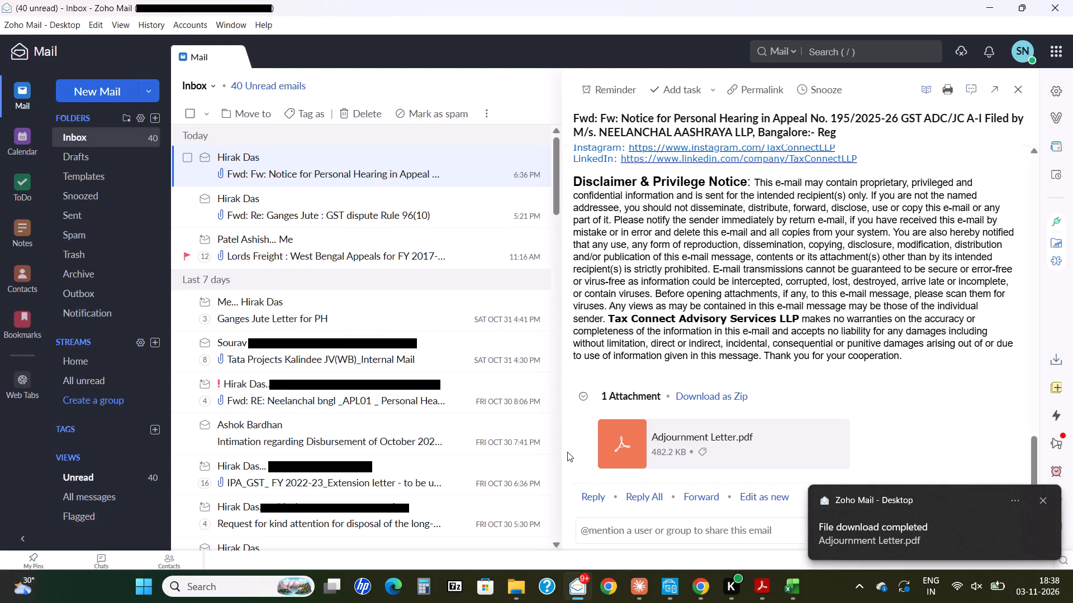
scroll(879, 218, "up", 6)
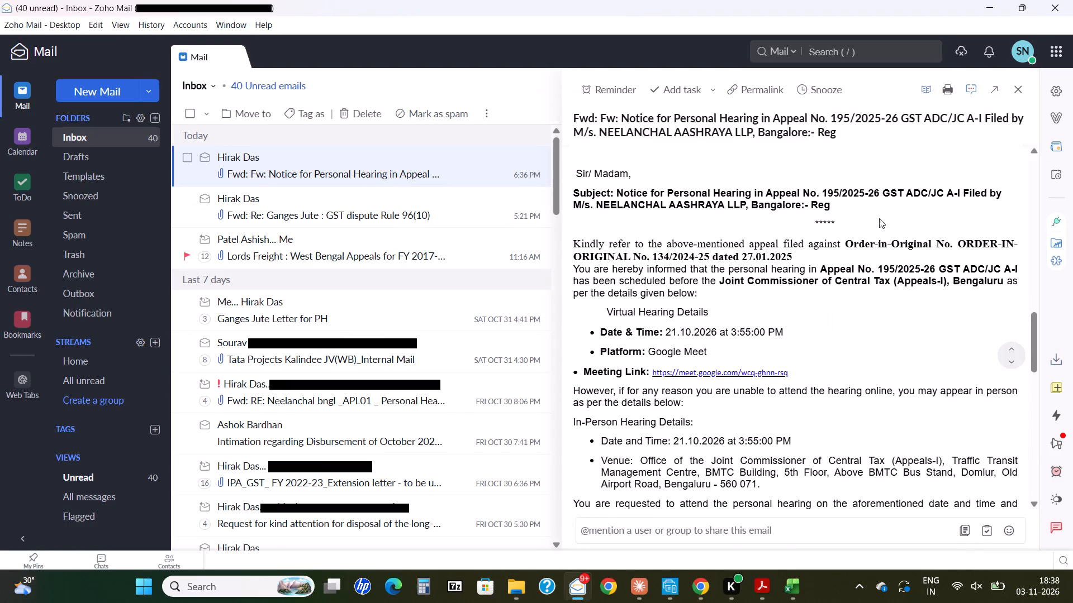
scroll(879, 218, "up", 1)
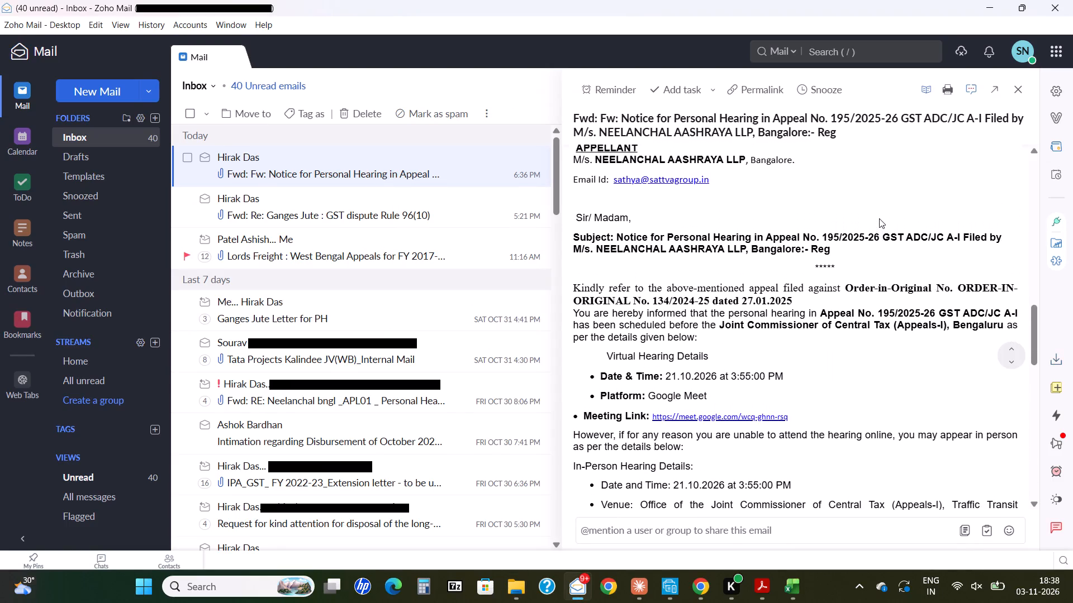
scroll(879, 218, "up", 2)
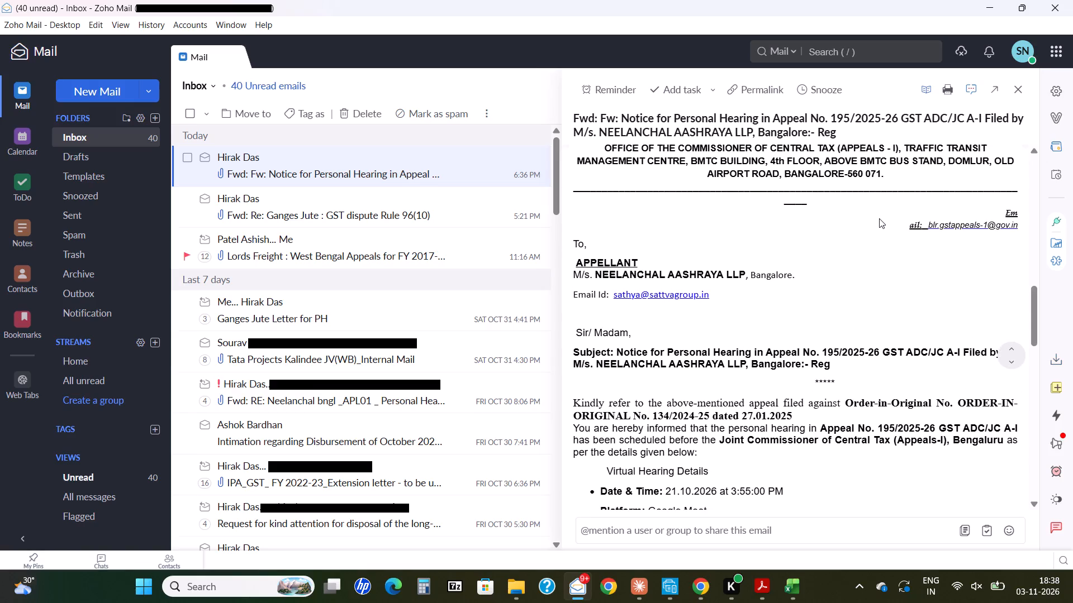
scroll(879, 218, "up", 1)
scroll(879, 218, "left", 2)
scroll(879, 218, "up", 2)
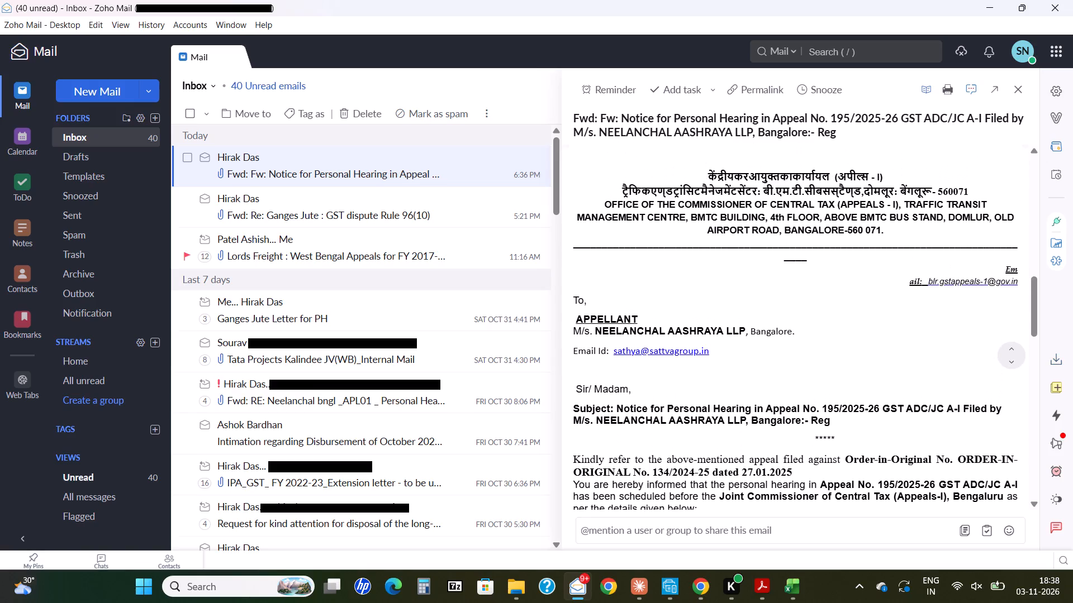
scroll(879, 218, "up", 2)
Return to the DATE SHEET workbook and insert a second blank row above the 29-10-2026 entry.
key("alt+Tab")
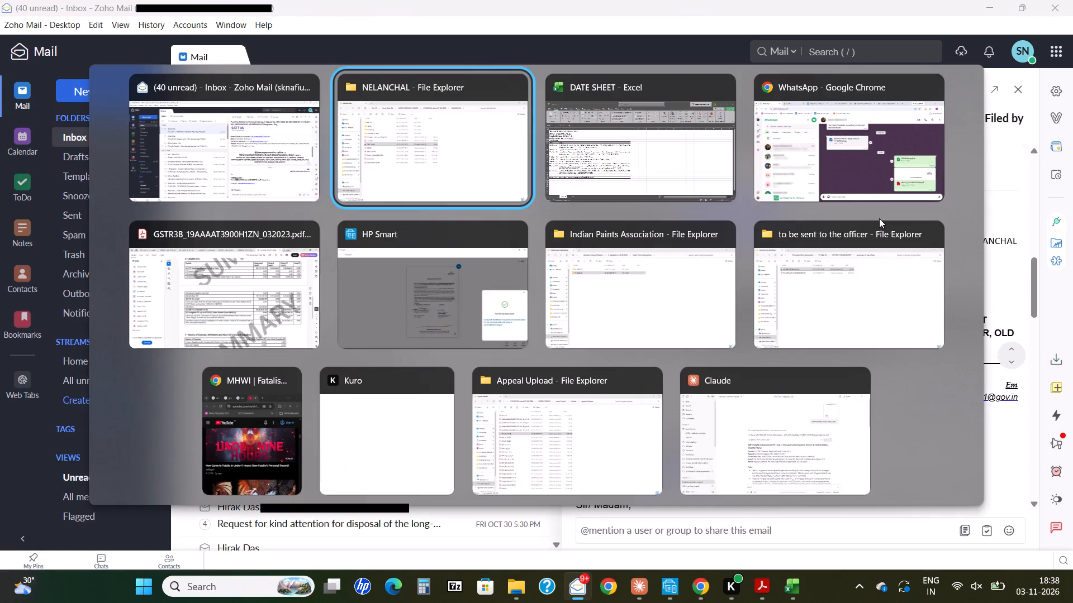
key("alt+Tab")
key("alt+Tab")
key("alt+Tab")
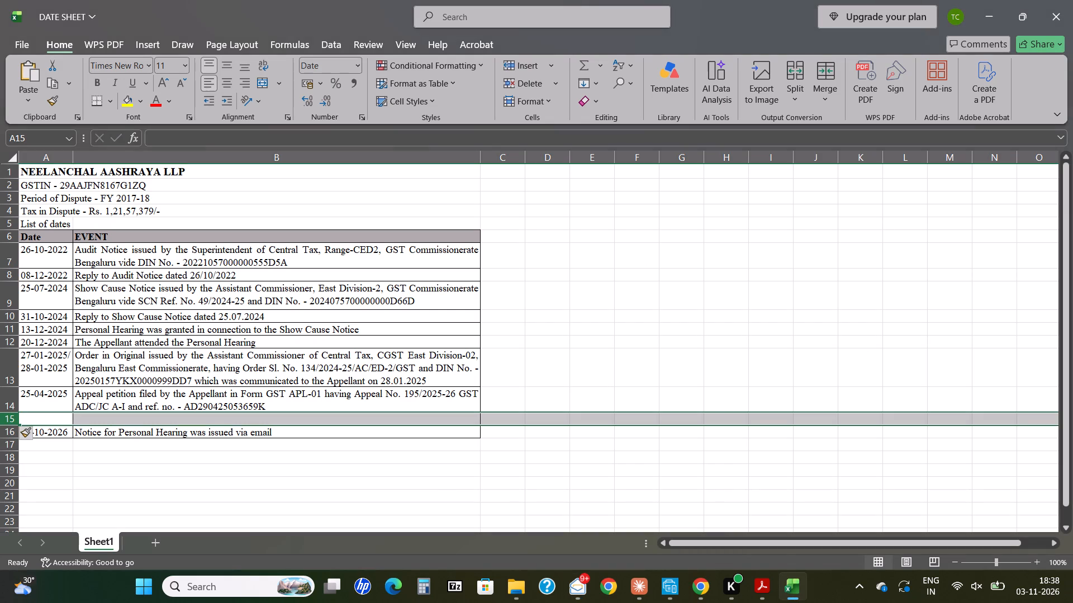
key("Down")
key("shift+space")
key("ctrl+plus")
key("Up")
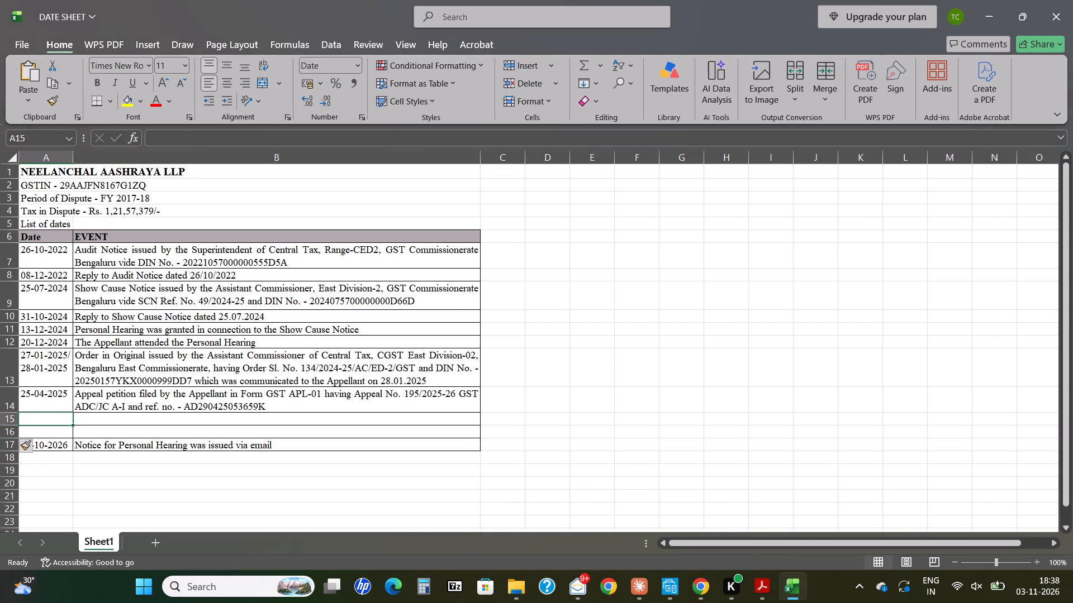
Fill the first blank row with the date 15/10/2026 and the event "Notice for Personal Hearing was issued via Email".
key("alt+Tab")
key("alt+Tab")
type("15/10/2026")
key("Tab")
key("alt+Tab")
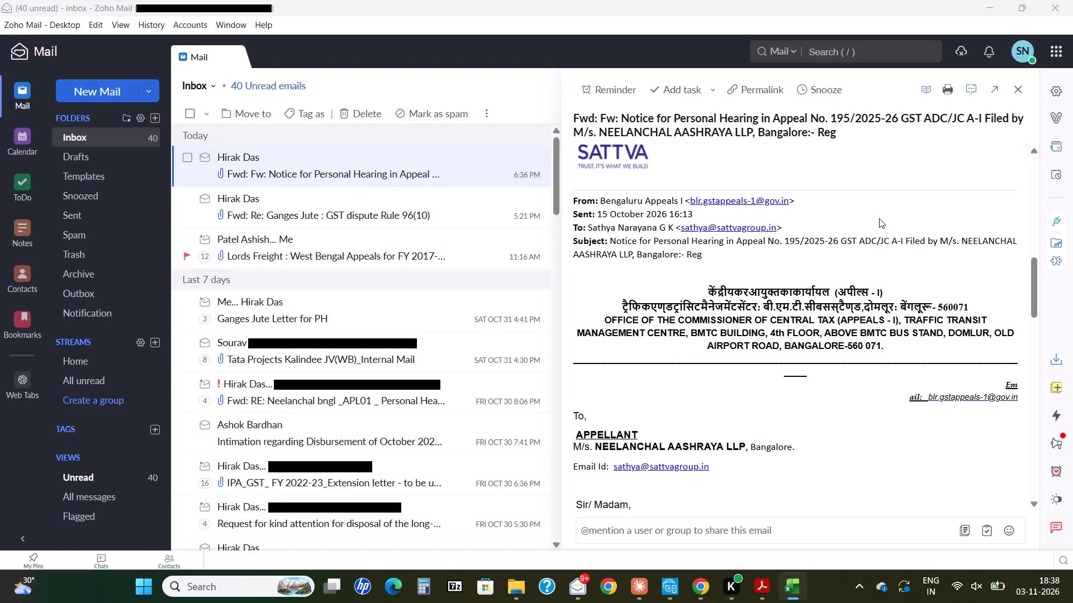
key("alt+Tab")
type("nOT")
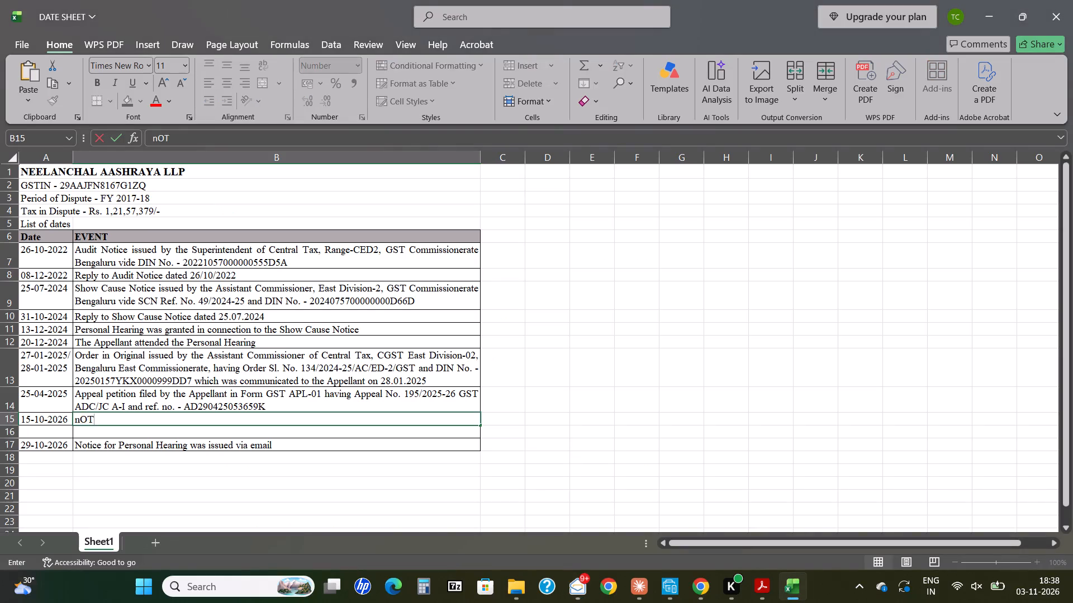
type("Notice for Personal HEaring")
key("space")
type("was issued via Email")
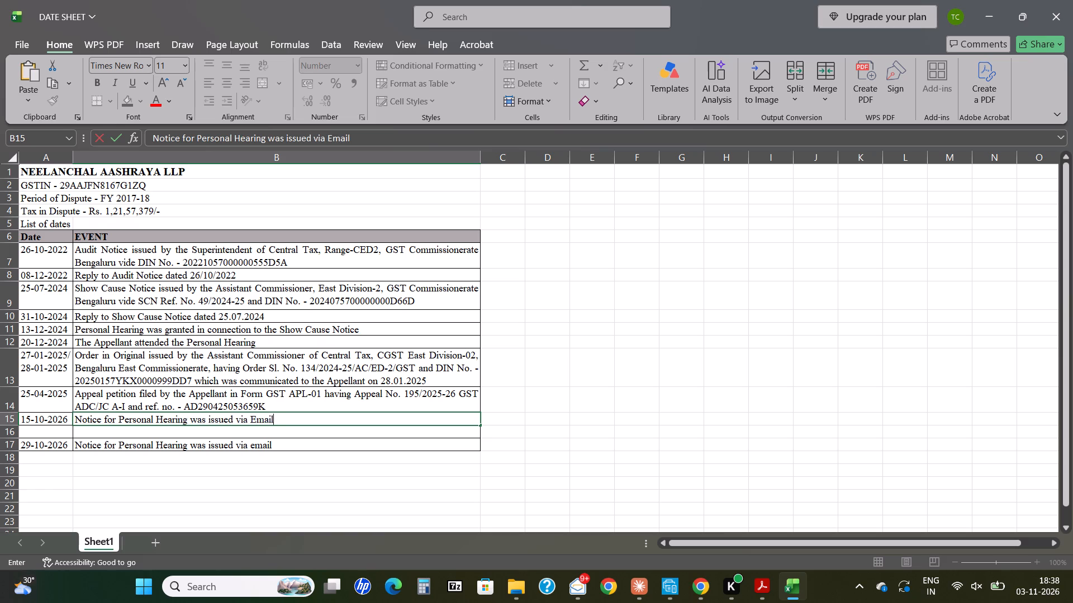
key("Return")
Add "2nd" before the event text of the 29-10-2026 entry.
key("Down")
key("F2")
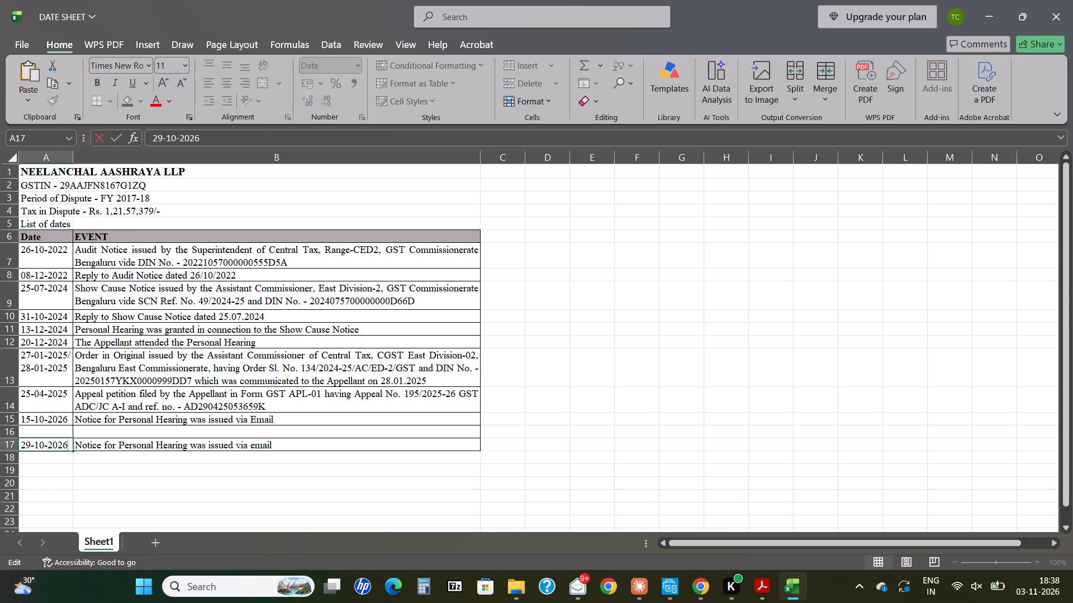
key("Escape")
key("Right")
key("F2")
key("Home")
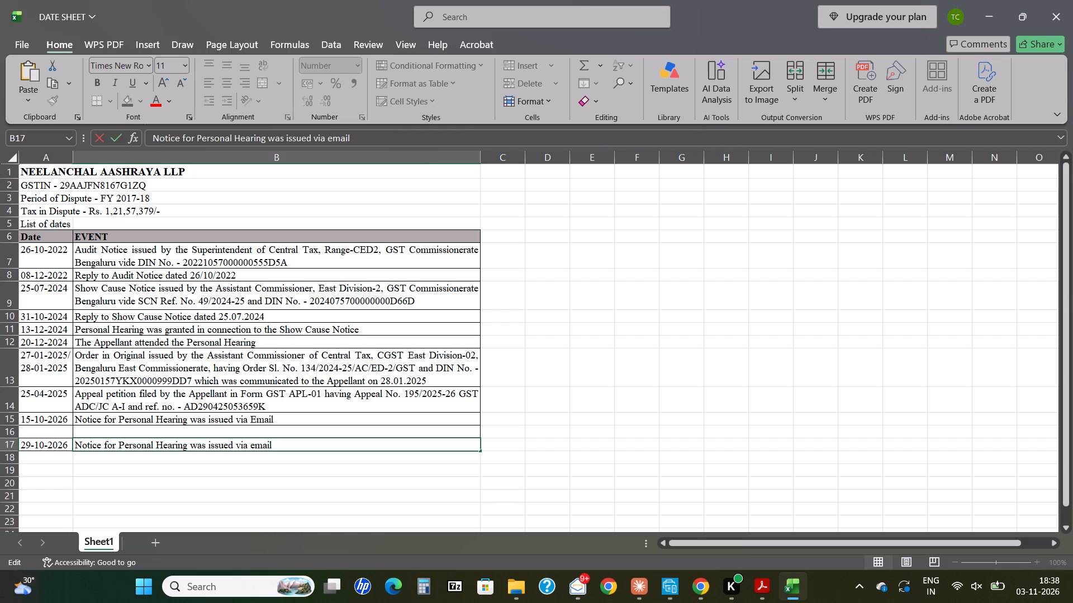
type("2nd")
key("space")
key("Return")
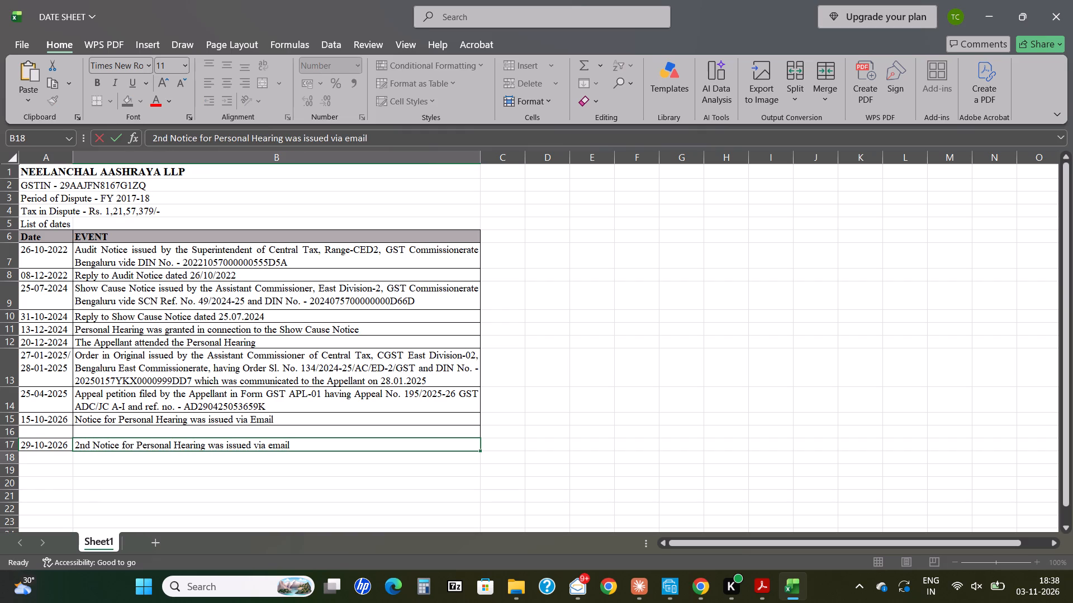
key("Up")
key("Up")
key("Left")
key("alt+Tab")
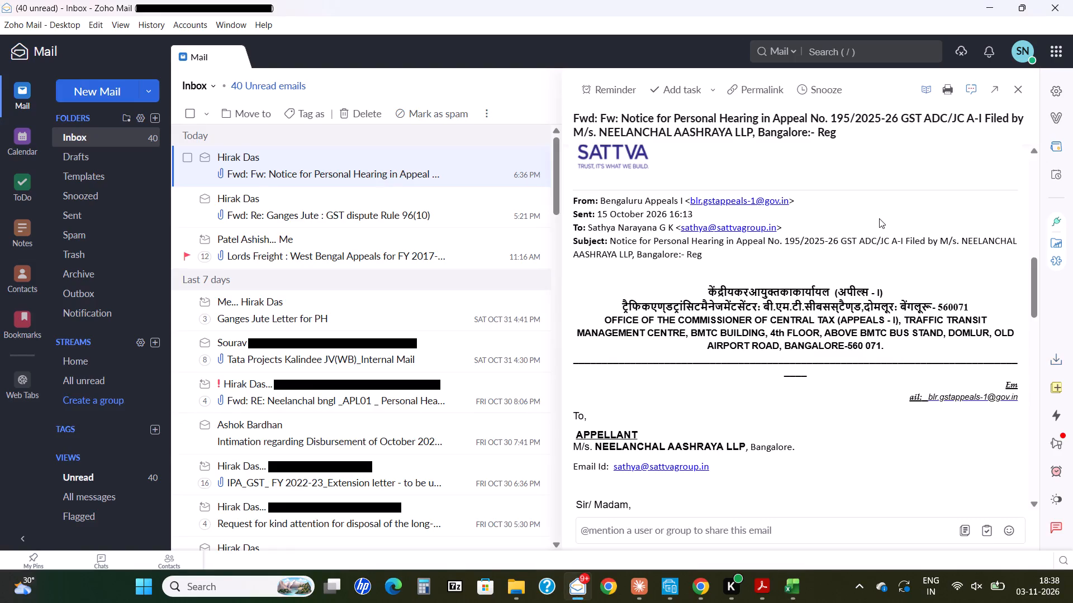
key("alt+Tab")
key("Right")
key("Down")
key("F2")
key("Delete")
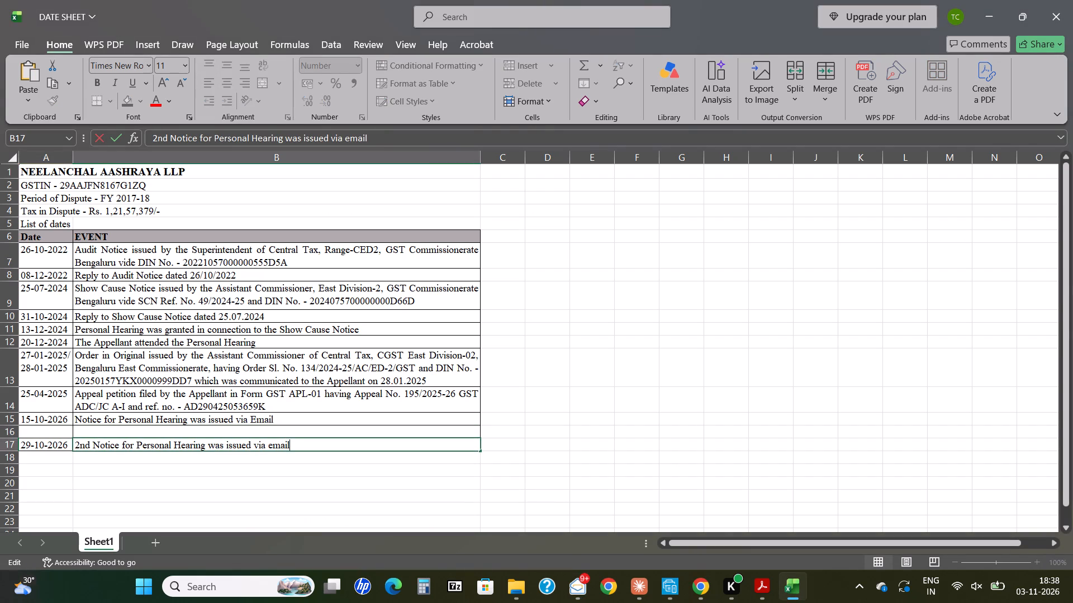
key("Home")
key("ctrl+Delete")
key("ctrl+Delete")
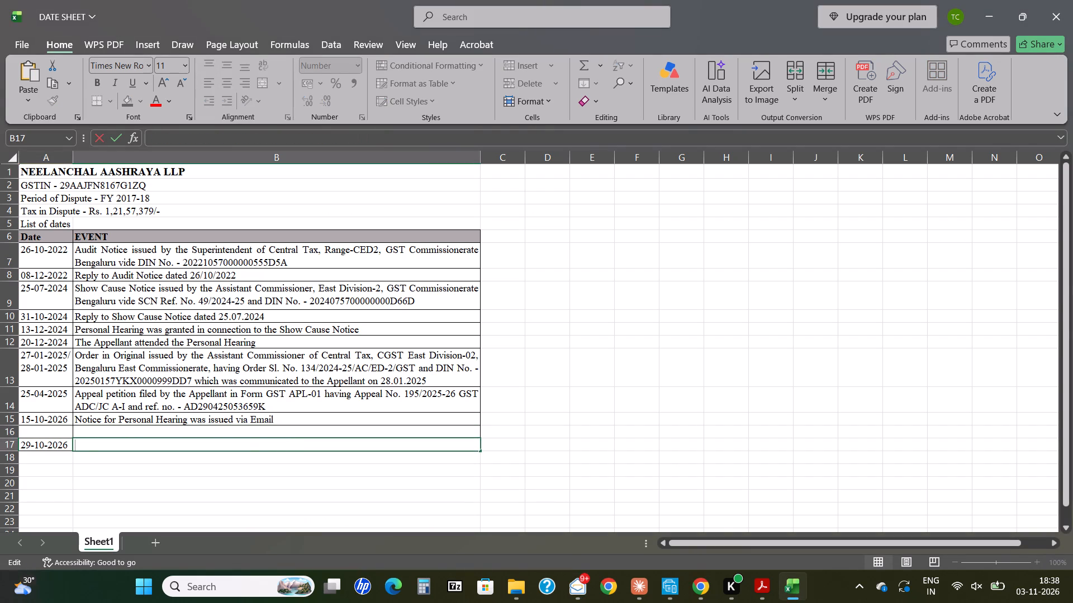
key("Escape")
Remove "2nd" from the start of the event text in the 29-10-2026 entry.
key("F2")
key("Home")
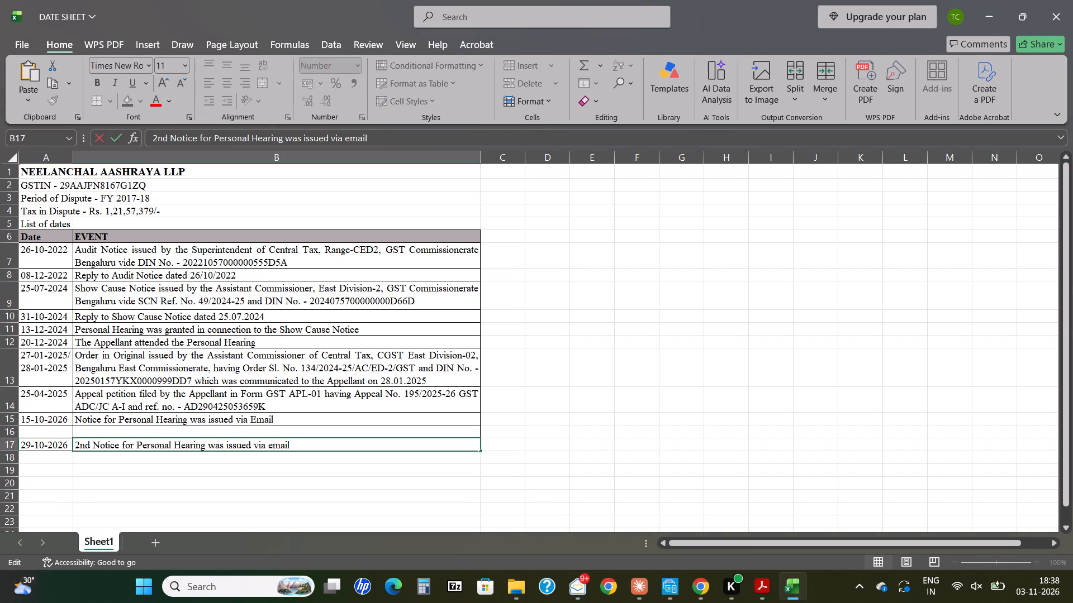
key("ctrl+Delete")
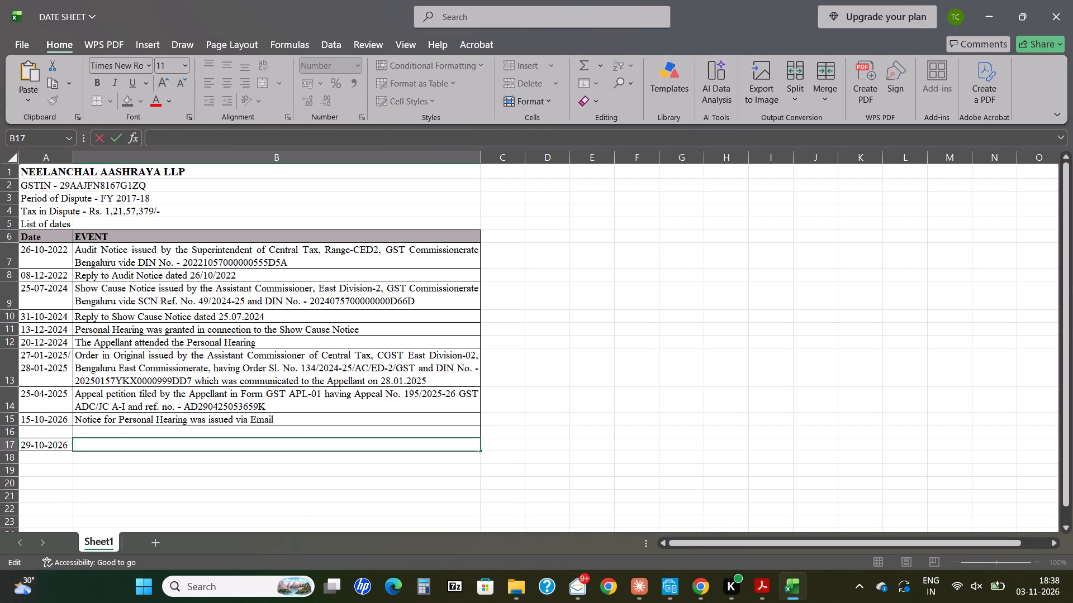
key("ctrl+z")
key("ctrl+Left")
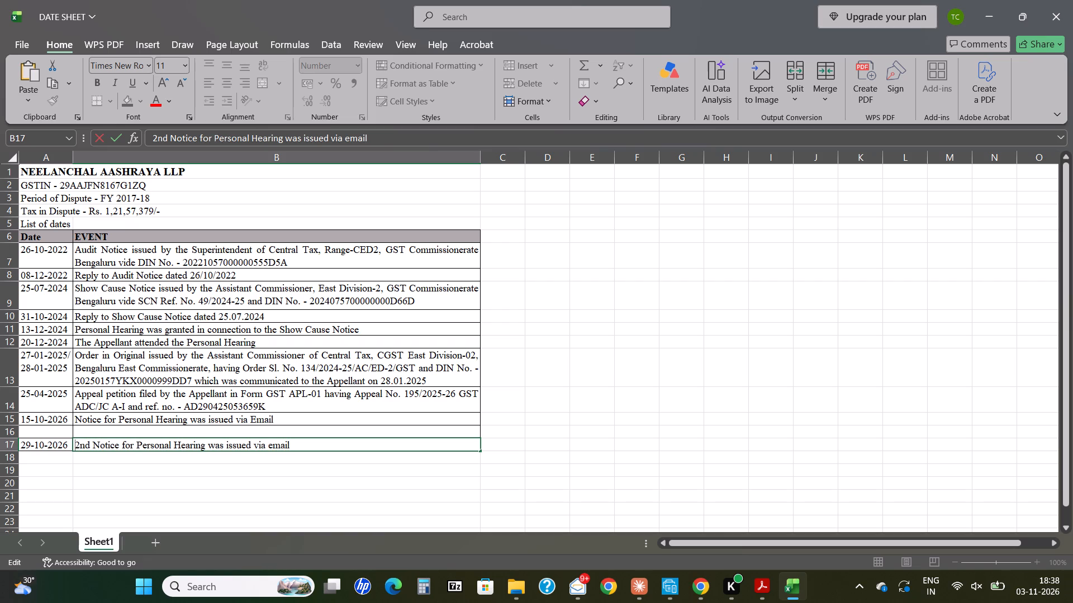
key("ctrl+shift+Right")
key("shift+Right")
key("shift+Left")
key("BackSpace")
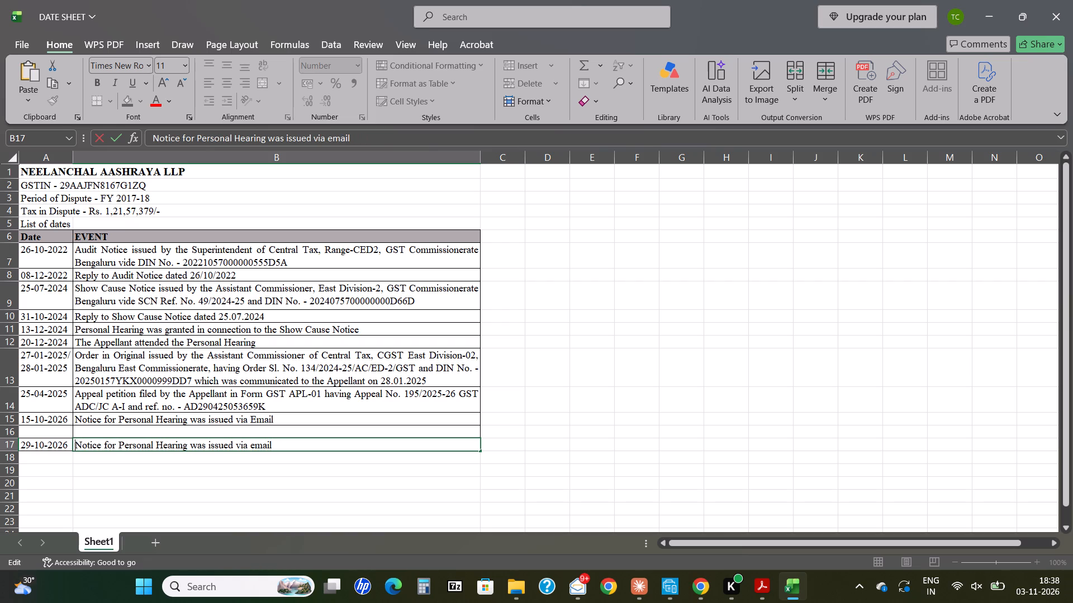
key("Return")
Open the Adjournment Letter PDF from the NELANCHAL folder to check its date for the blank row.
key("Up")
key("Up")
key("Left")
key("alt+Tab")
key("alt+Tab")
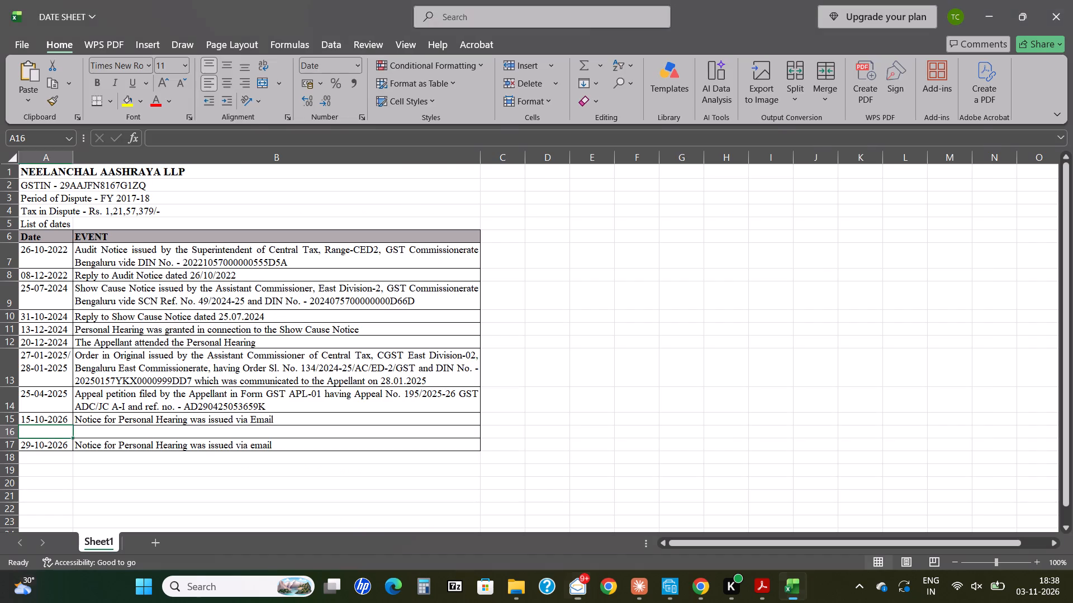
key("alt+Tab")
key("alt+Tab")
key("Down")
key("Down")
key("Down")
left_click(879, 218)
key("Down")
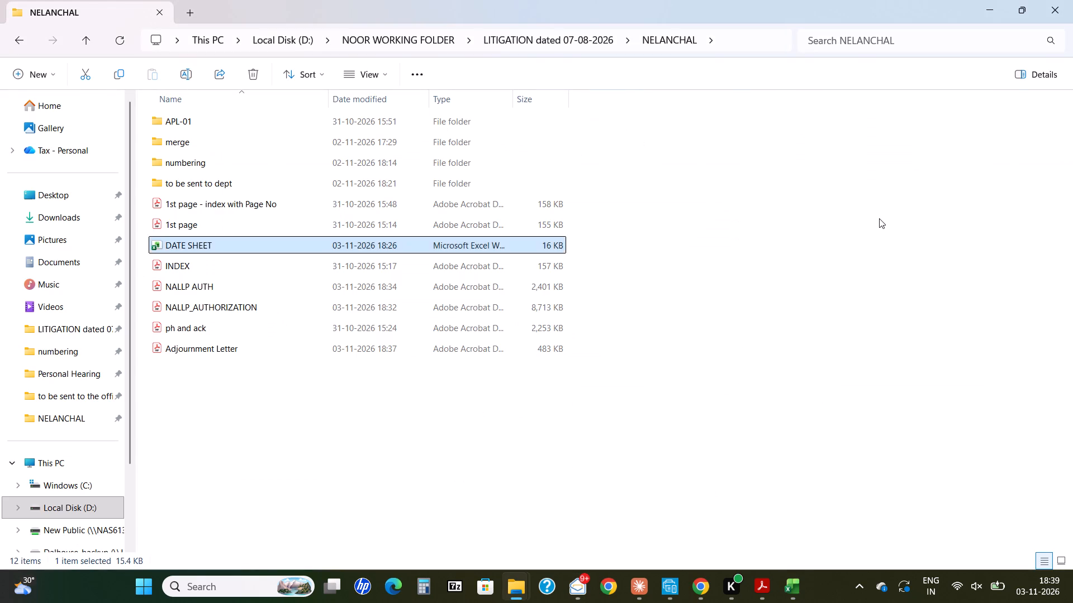
key("Down")
key("Down")
key("Down")
key("Down")
key("Down")
key("Down")
key("Down")
key("Down")
key("Return")
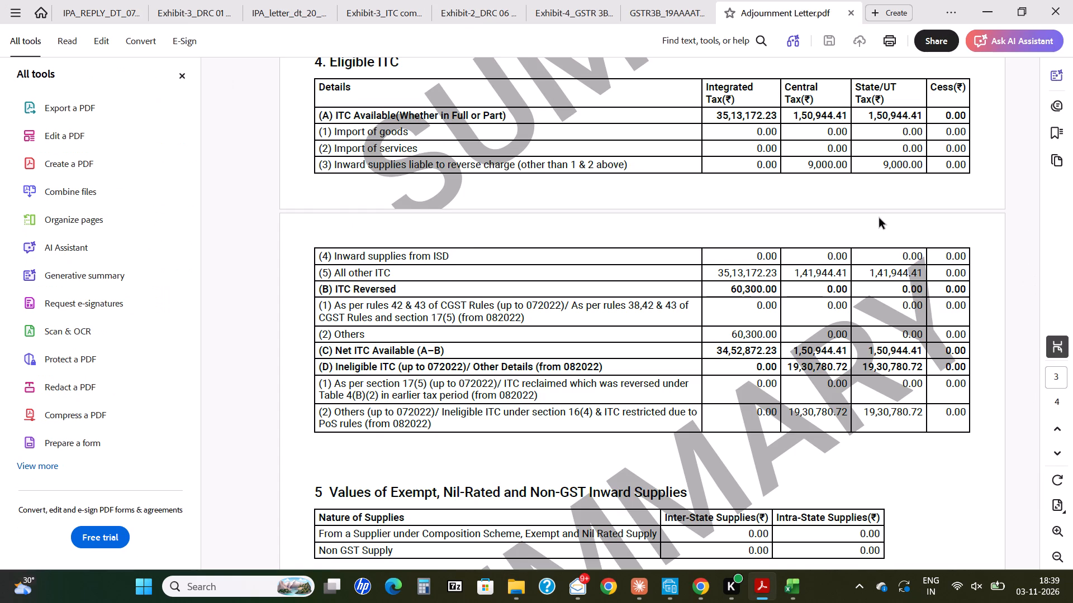
Return to DATE SHEET and fill the blank row with the date 19/10/2026 and the event "The Appellant sought an Adjournment".
key("alt+Tab")
key("alt+Tab")
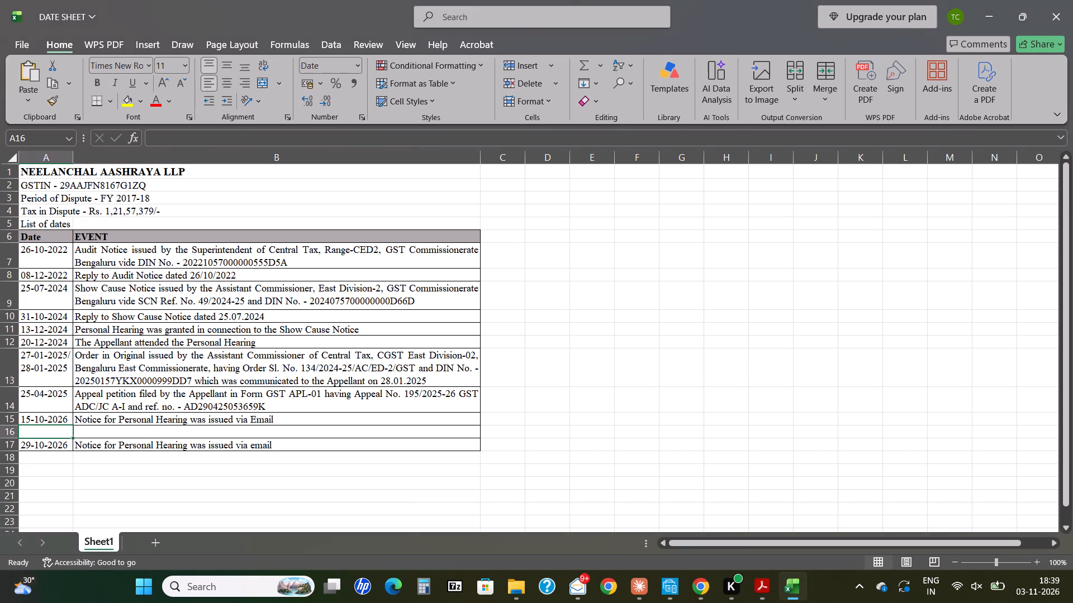
type("19/10/2026")
key("Tab")
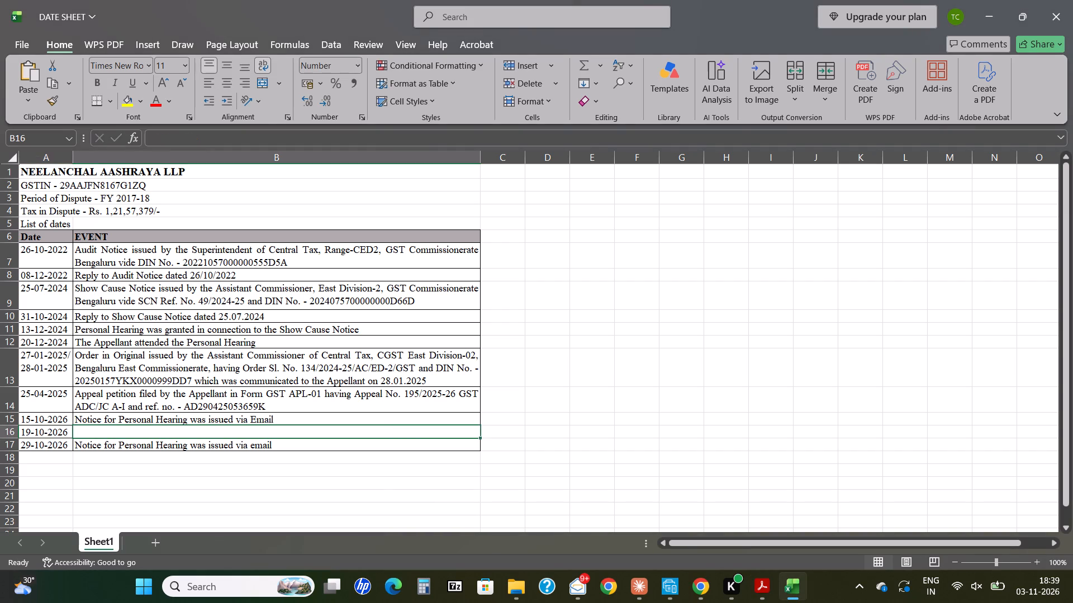
type("The Appe")
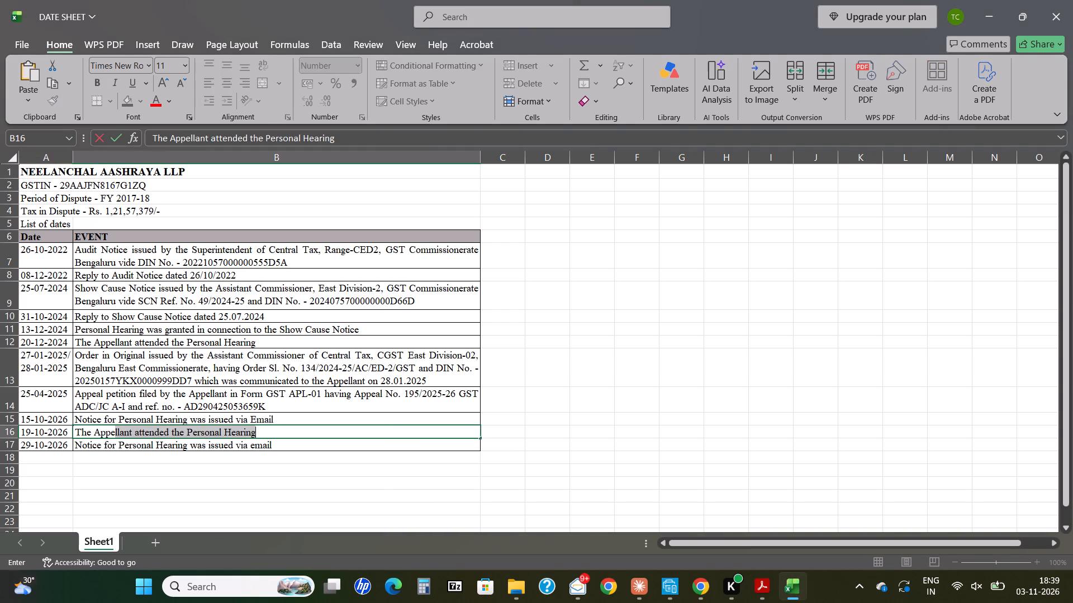
key("Escape")
type("The Appellant sought an Adjournment")
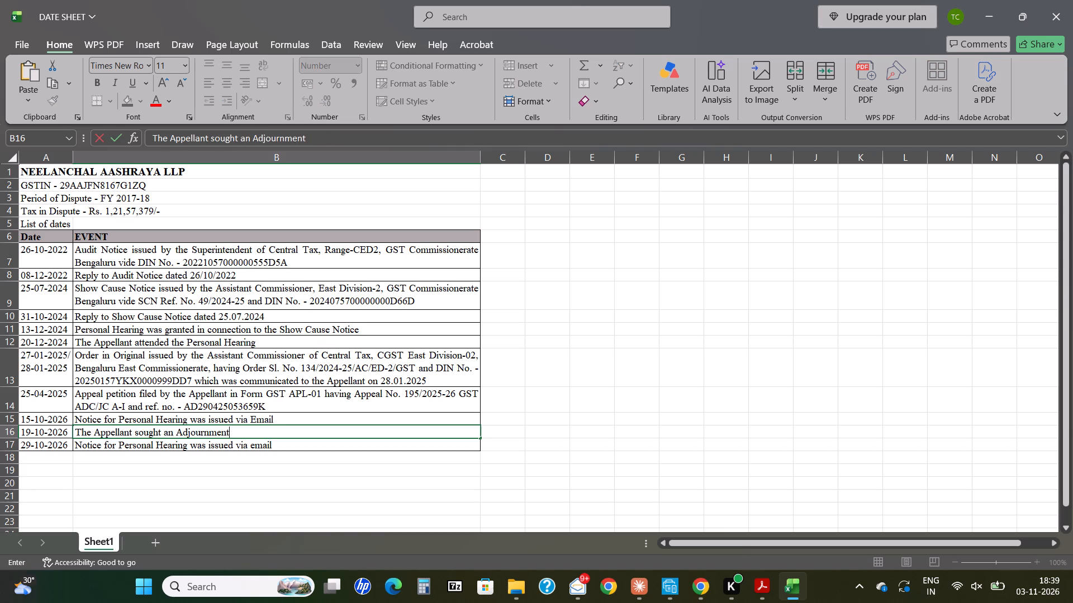
Replace the 19-10-2026 event text with "Adjournment Letter for the personal hearing was submitted by the Appellant" and save the workbook.
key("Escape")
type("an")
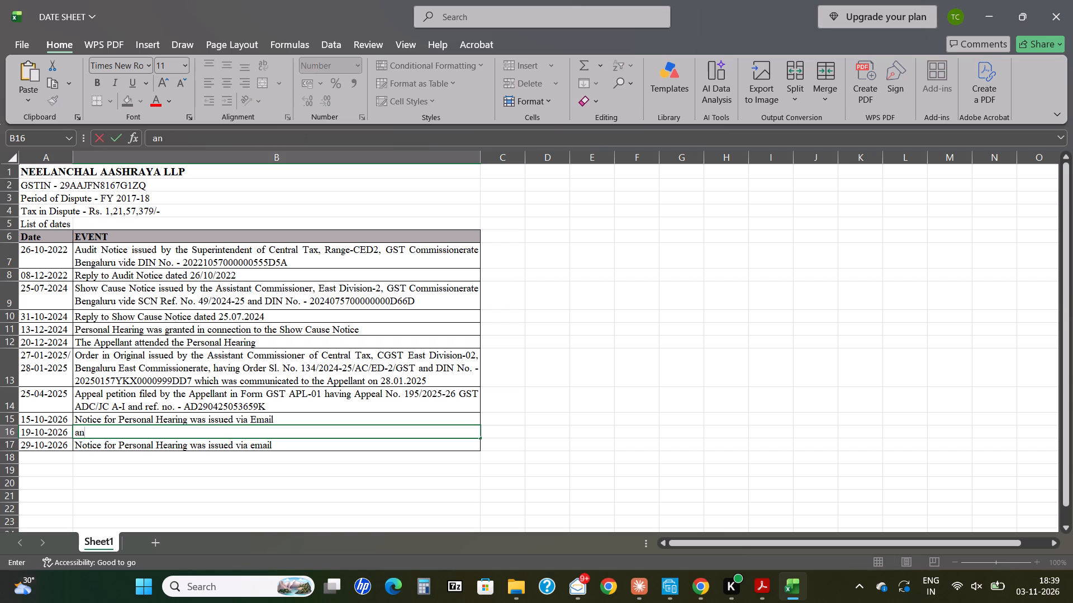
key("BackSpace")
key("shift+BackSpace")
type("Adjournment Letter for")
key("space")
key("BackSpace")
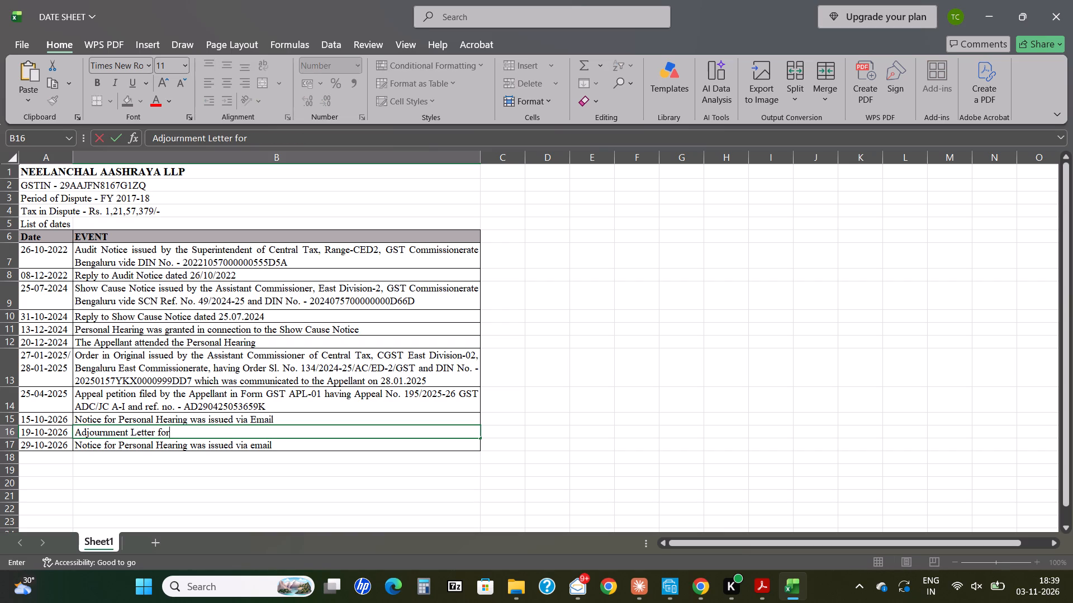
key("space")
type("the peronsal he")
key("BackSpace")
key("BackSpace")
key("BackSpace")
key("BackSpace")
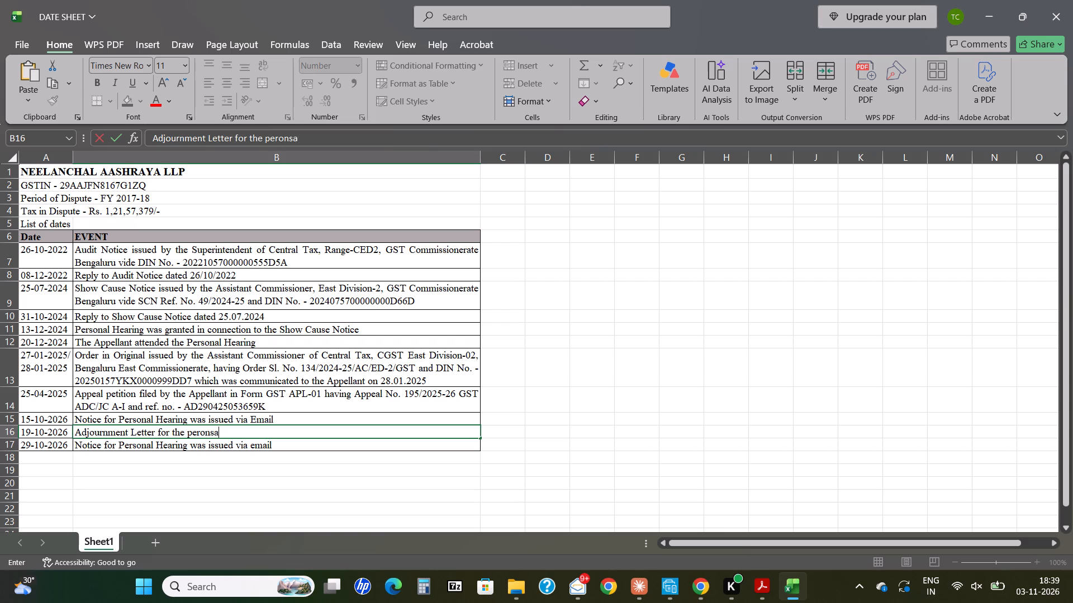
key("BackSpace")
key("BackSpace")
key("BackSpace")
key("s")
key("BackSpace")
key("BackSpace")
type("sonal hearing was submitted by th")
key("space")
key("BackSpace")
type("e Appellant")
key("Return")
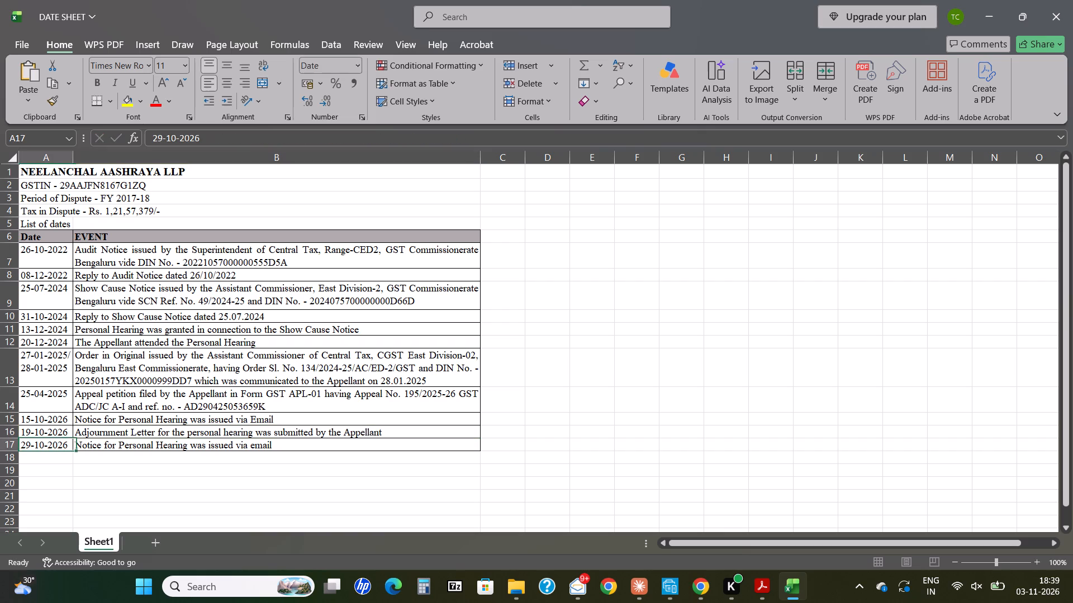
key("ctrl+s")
Set the print area to the full list of dates, from the company heading through the 29-10-2026 entry in columns A and B.
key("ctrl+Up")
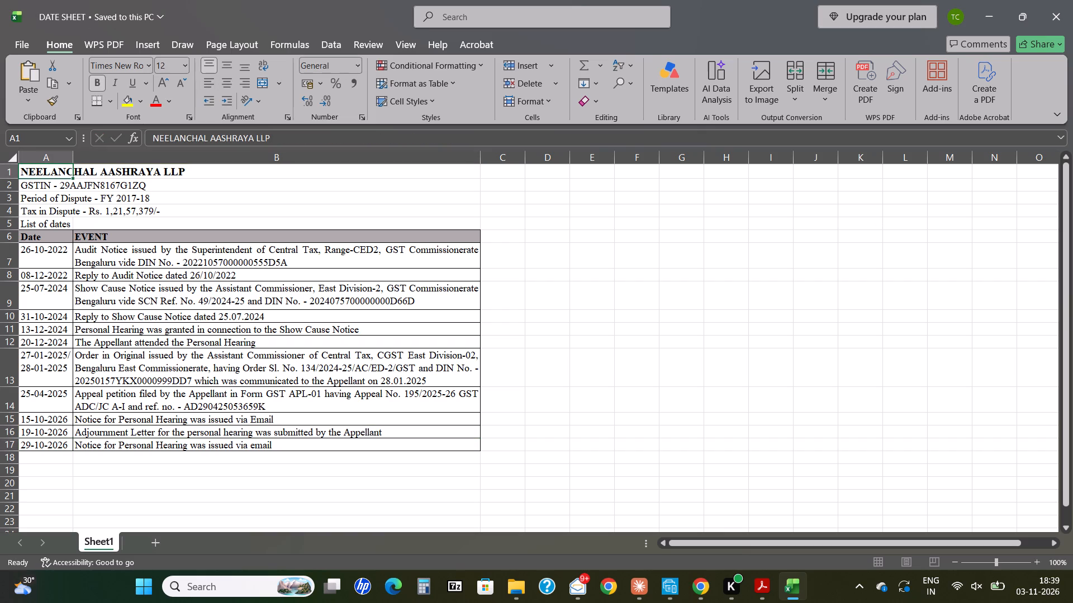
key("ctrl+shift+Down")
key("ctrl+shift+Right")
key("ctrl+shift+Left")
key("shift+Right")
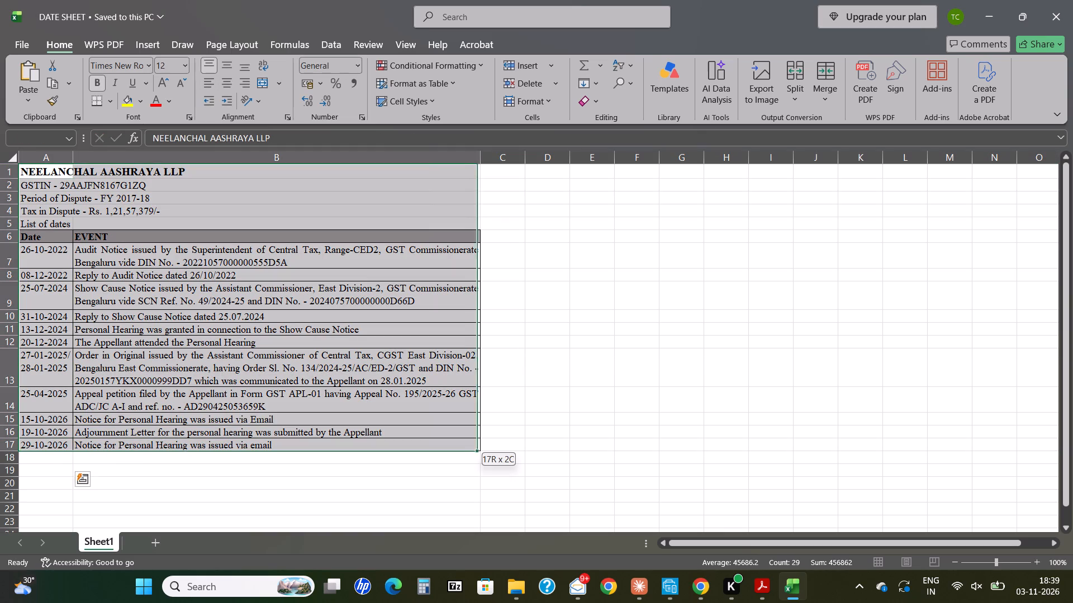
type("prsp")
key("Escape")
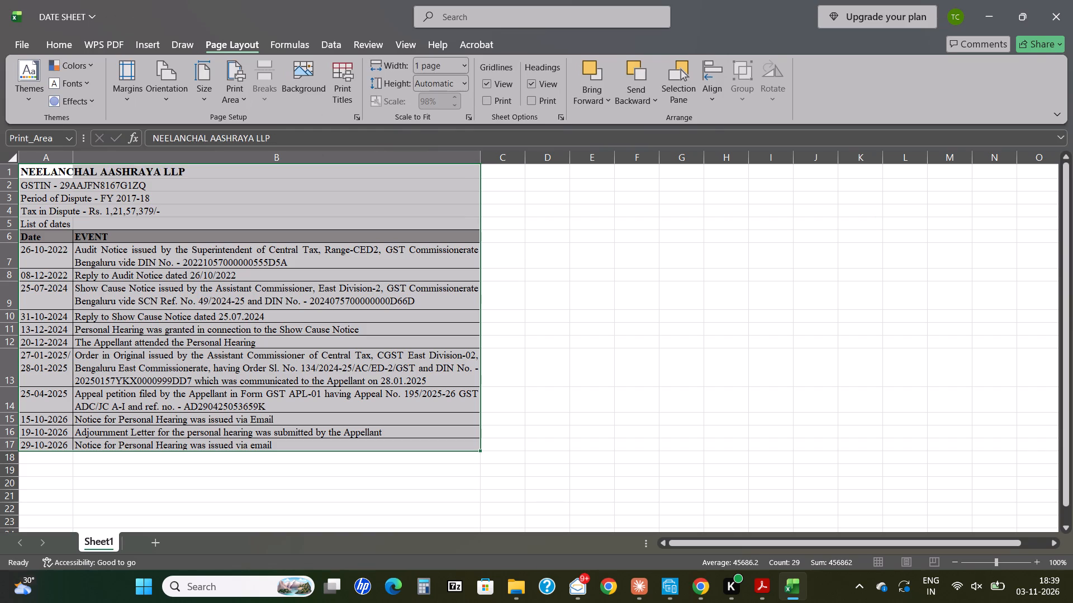
Print the date sheet with the current print settings.
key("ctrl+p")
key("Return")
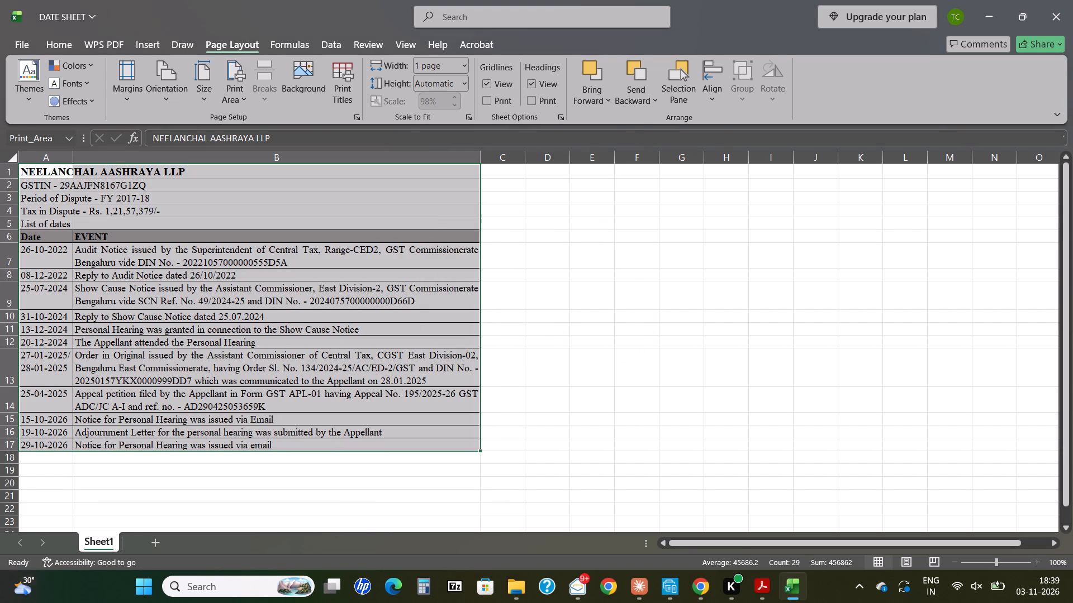
Switch to the Adjournment Letter PDF in Acrobat.
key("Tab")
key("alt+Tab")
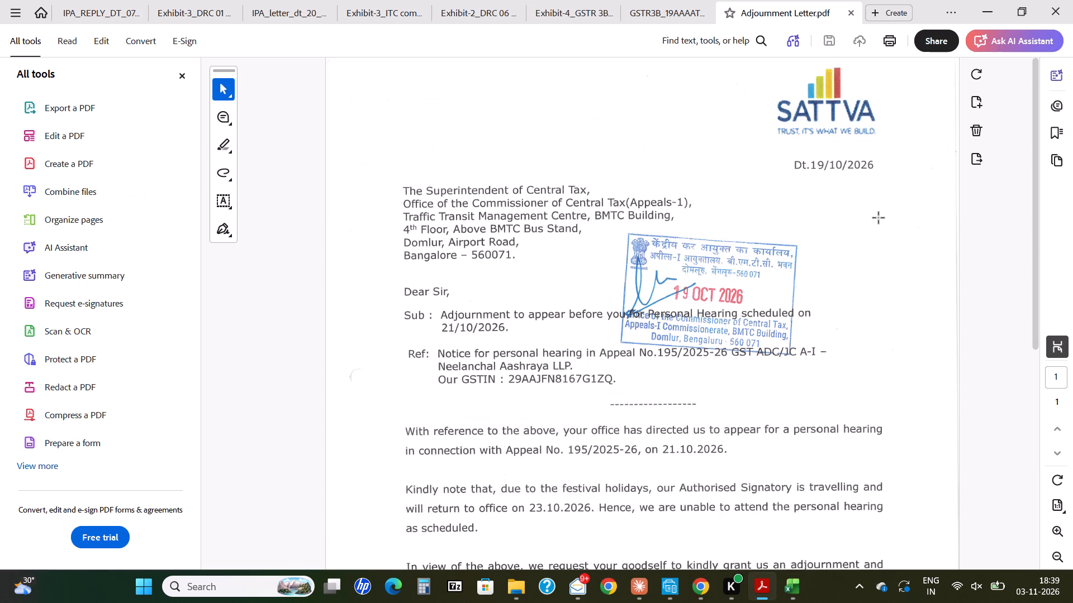
Cross-check the hearing entries in DATE SHEET against the adjournment letter and the forwarded hearing notice email.
key("alt+Tab")
key("alt+Tab")
key("alt+Tab")
key("alt+Tab")
key("alt+Tab")
key("alt+Tab")
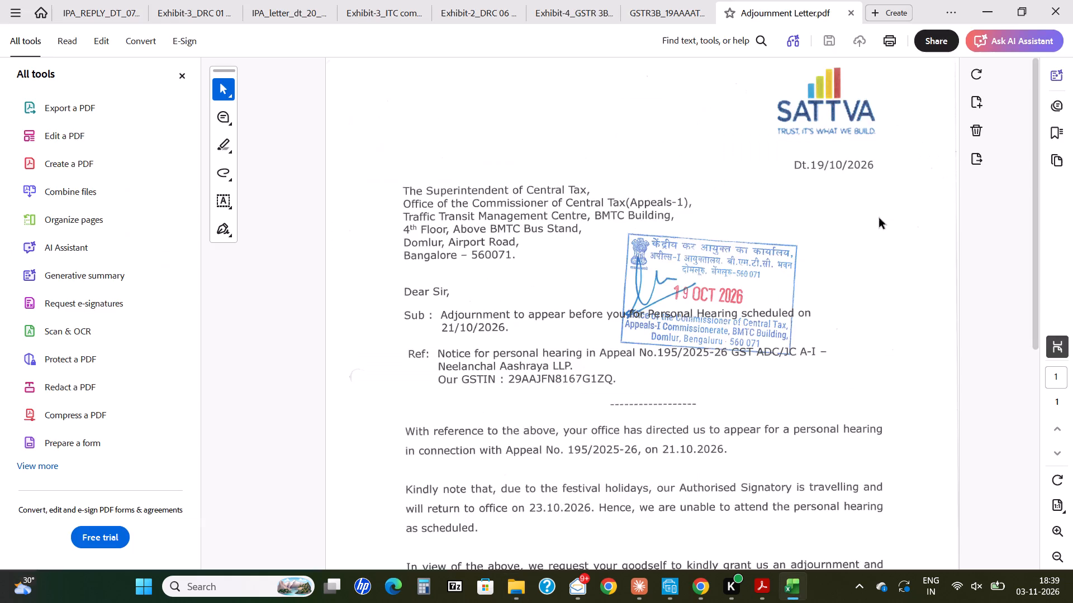
key("alt+Tab")
key("alt+Tab")
key("alt+Tab")
key("alt+Tab")
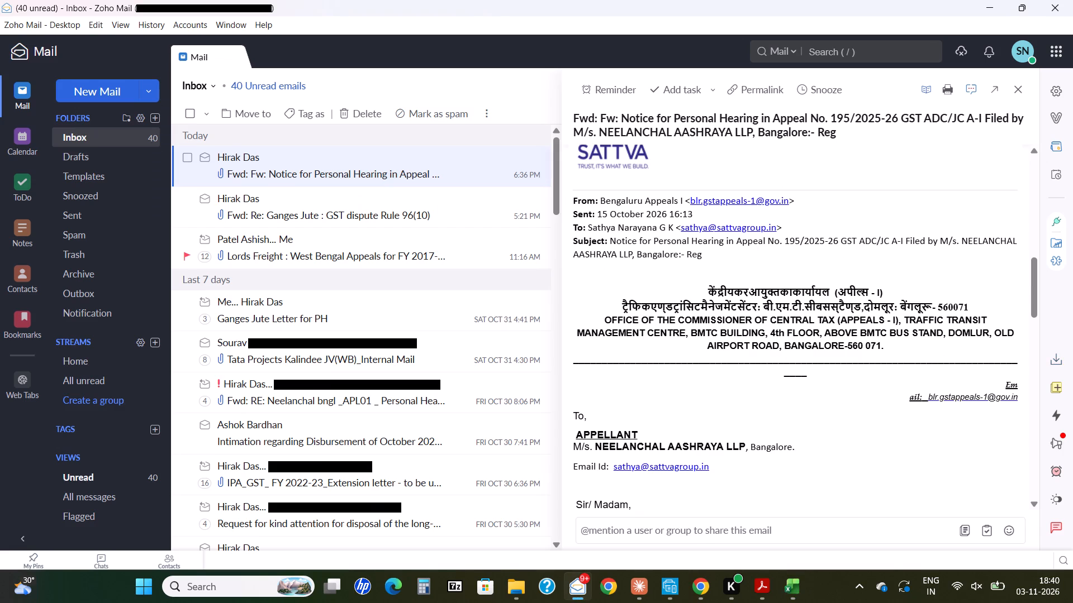
key("alt+Tab")
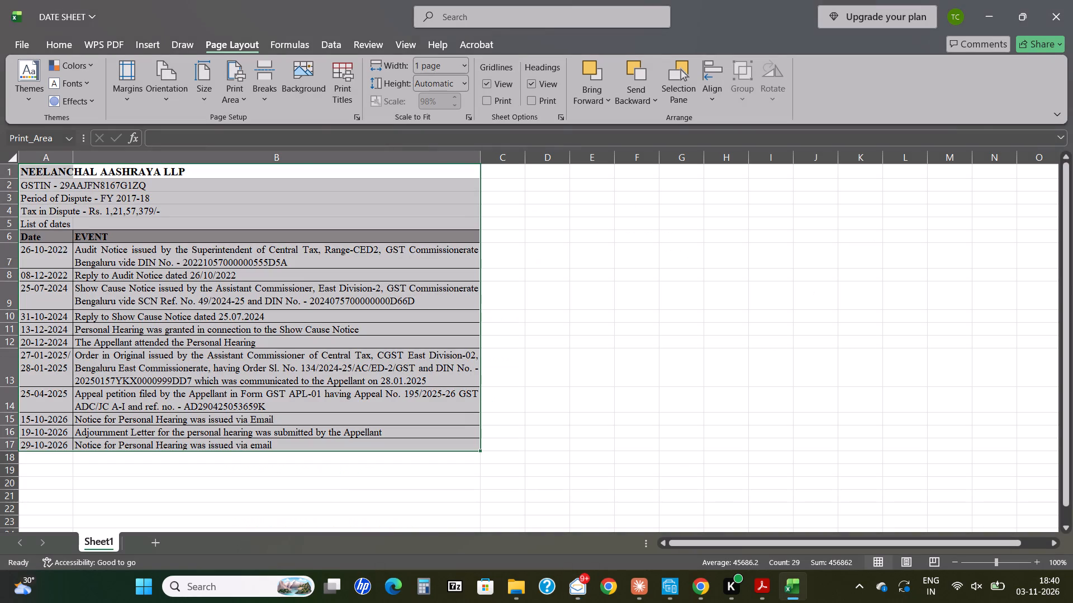
key("alt+Tab")
key("alt+Tab")
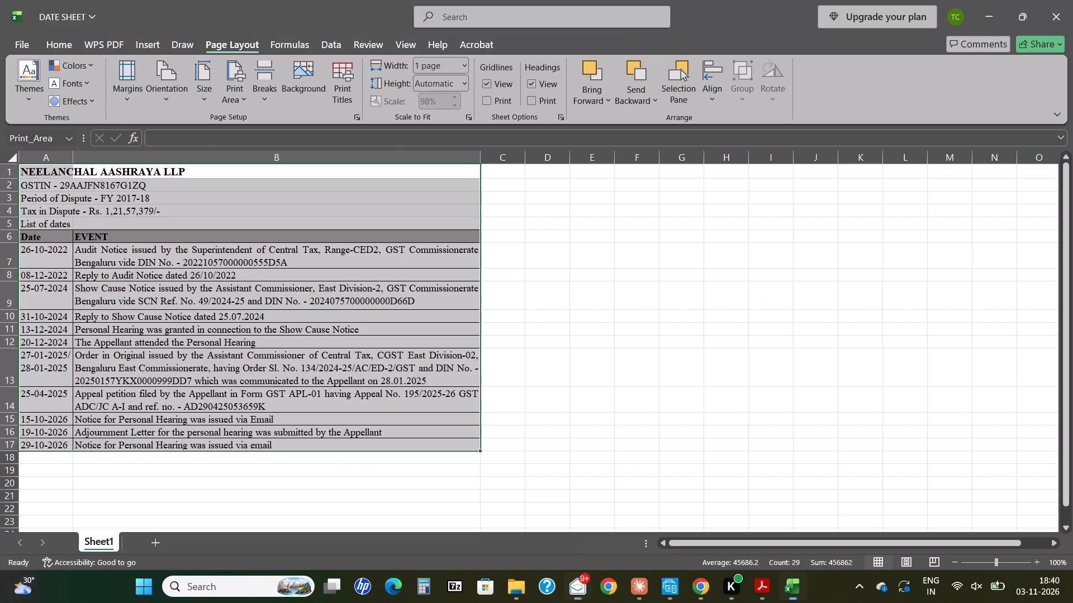
Read through the adjournment letter once more and return to the DATE SHEET workbook.
key("alt+Tab")
key("alt+Tab")
key("alt+Tab")
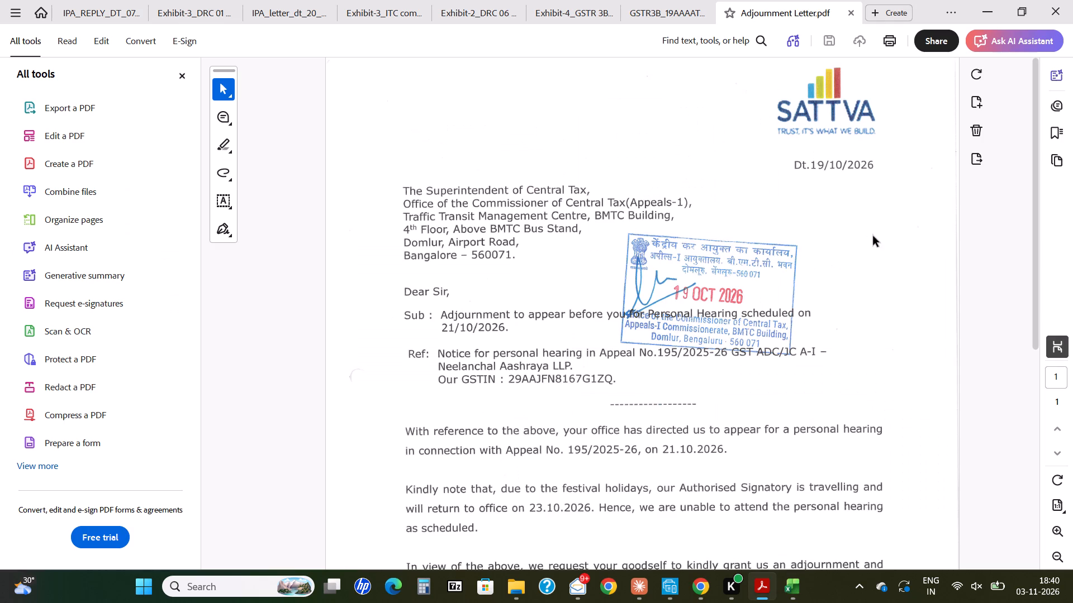
key("alt+Tab")
scroll(873, 236, "down", 10)
scroll(873, 236, "up", 3)
key("alt+Tab")
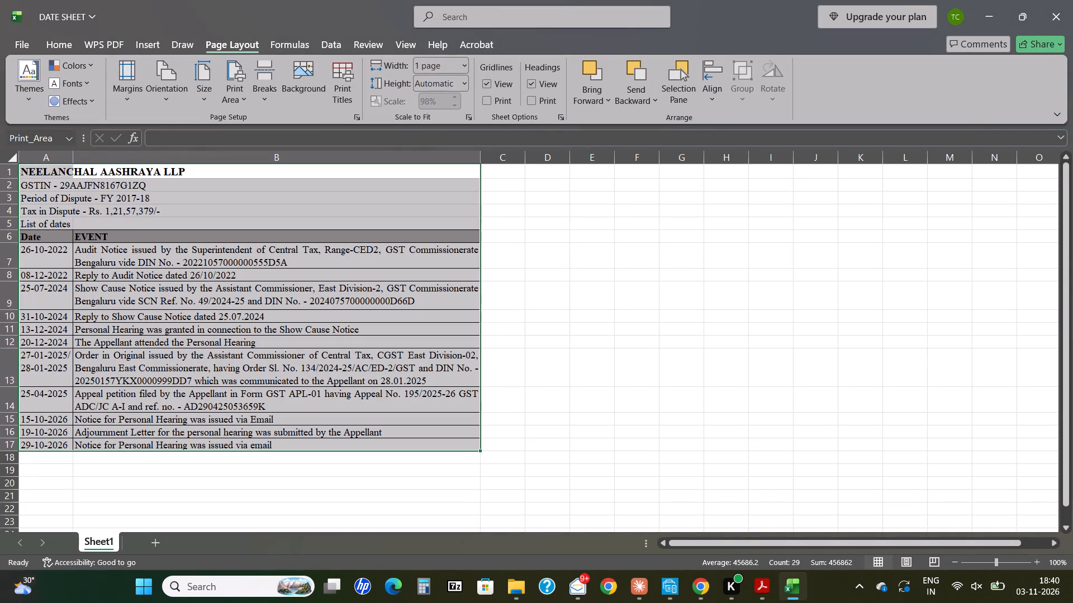
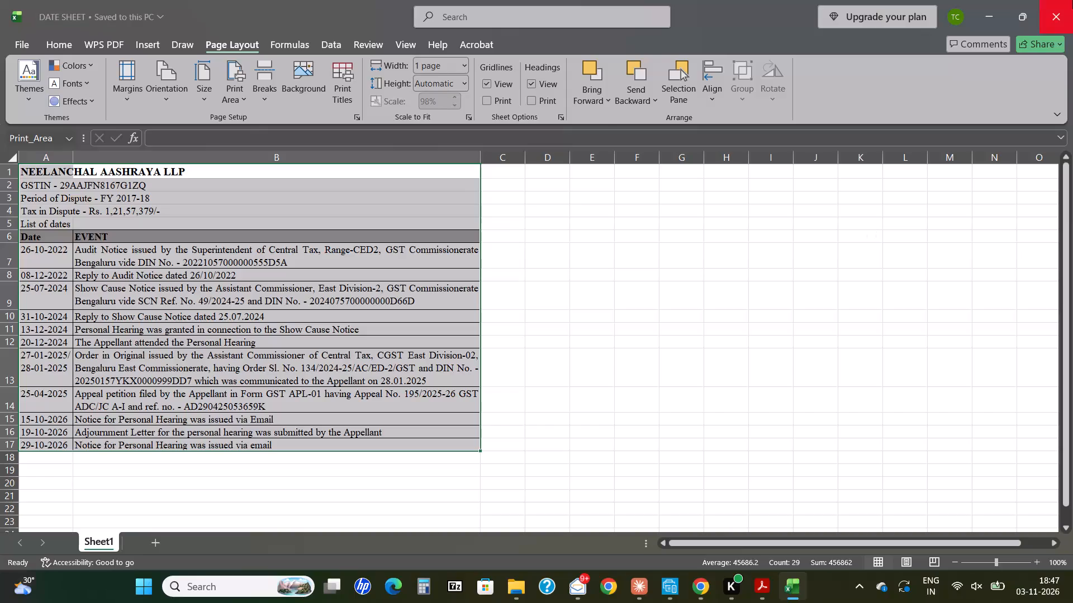
Close the DATE SHEET workbook, the open PDFs and the Indian Paints Association folder window.
left_click(1072, 0)
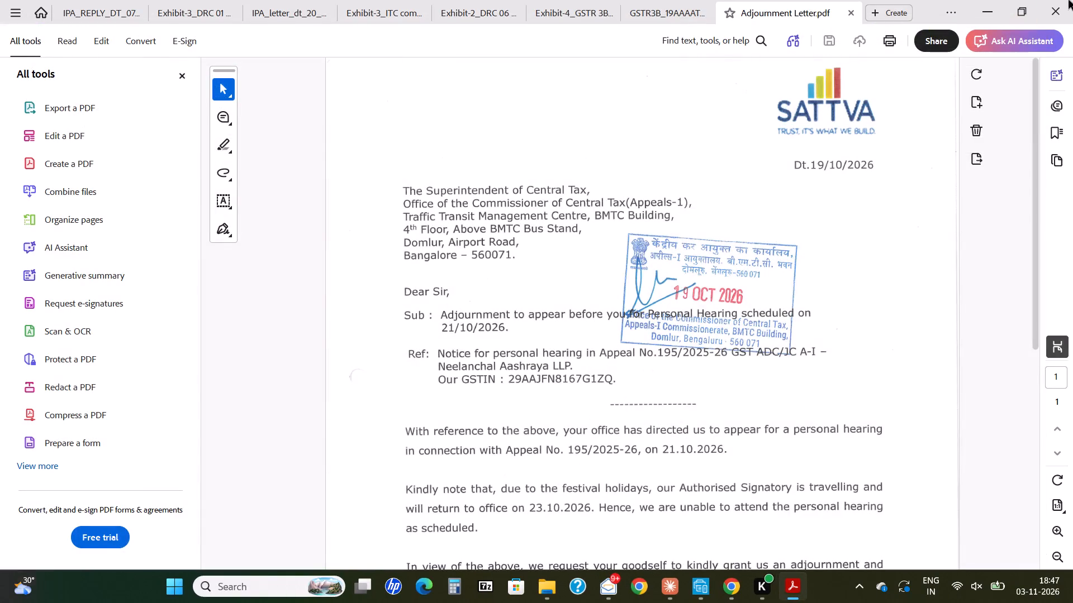
left_click(1069, 0)
left_click(462, 318)
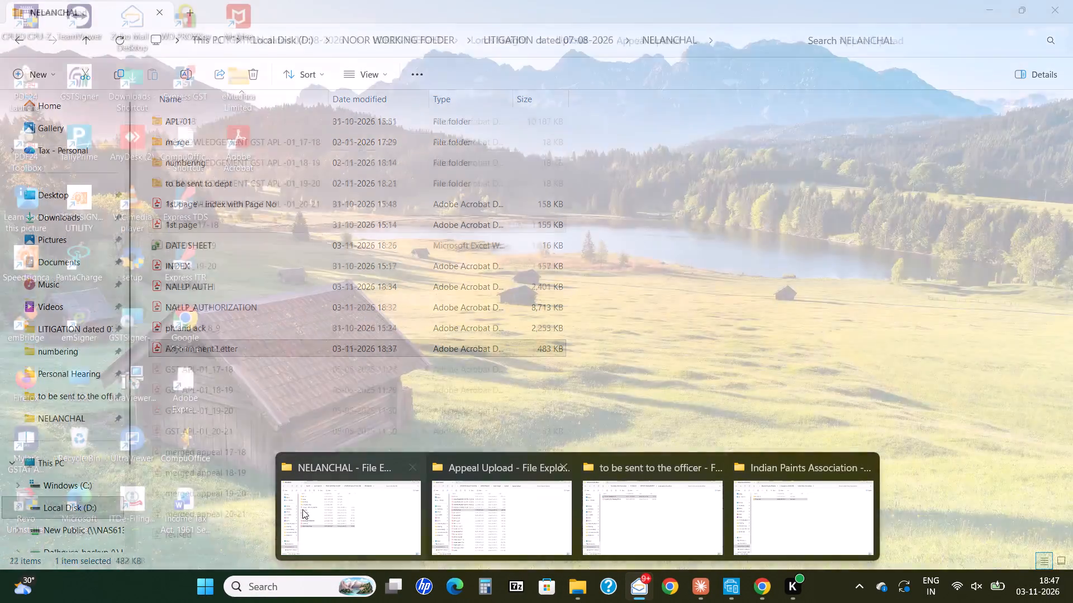
left_click(831, 496)
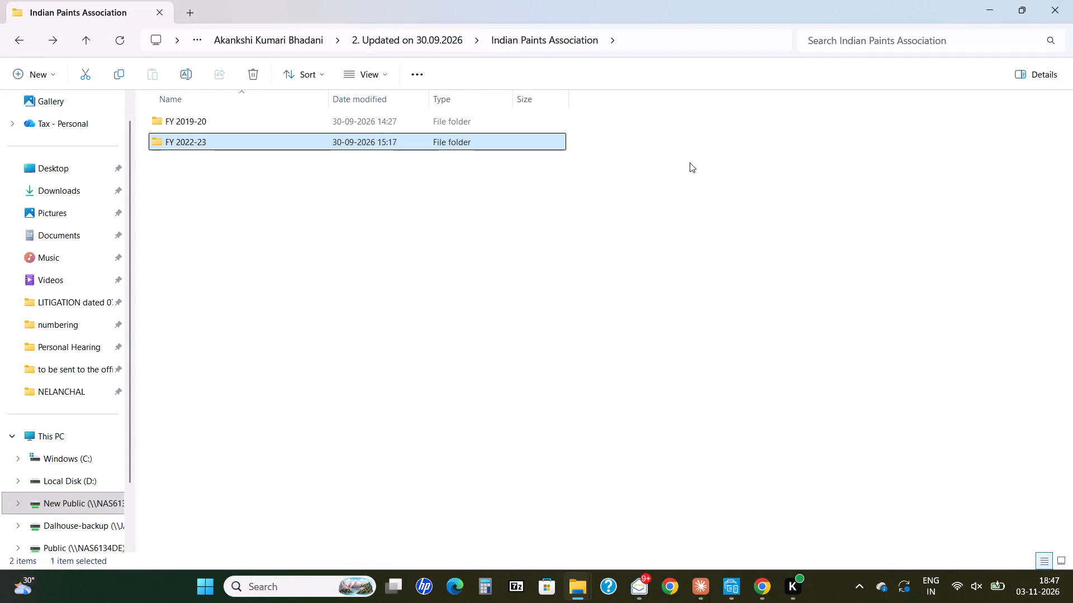
left_click(1072, 0)
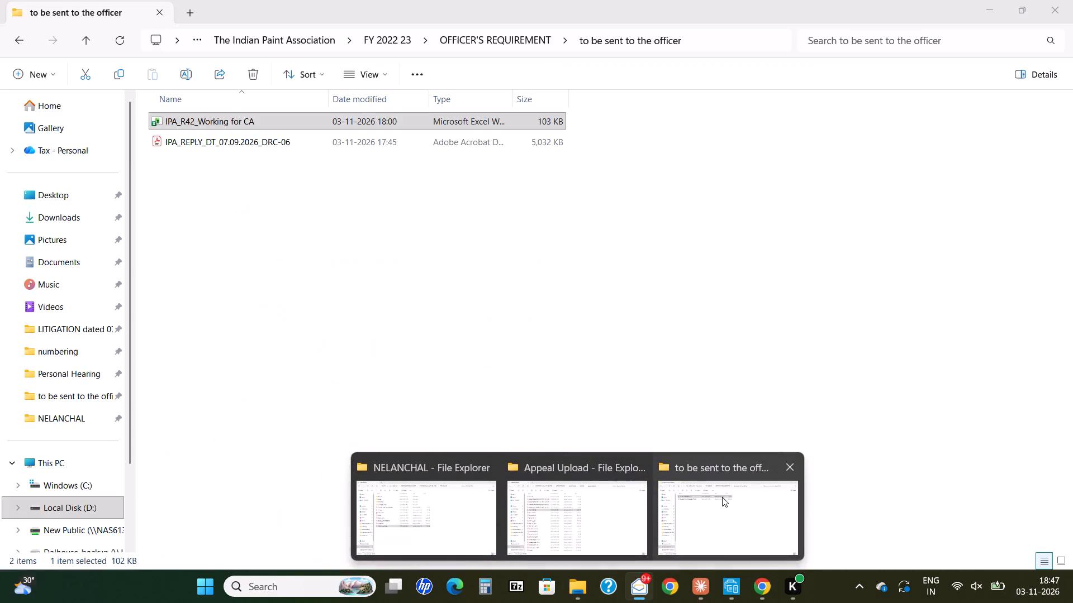
Go from the "to be sent to the officer" folder to LORDS FREIGHT in LITIGATION dated 07-08-2026 and open Lords Freight, Upload, Appeal Upload.
left_click(722, 497)
left_click(307, 41)
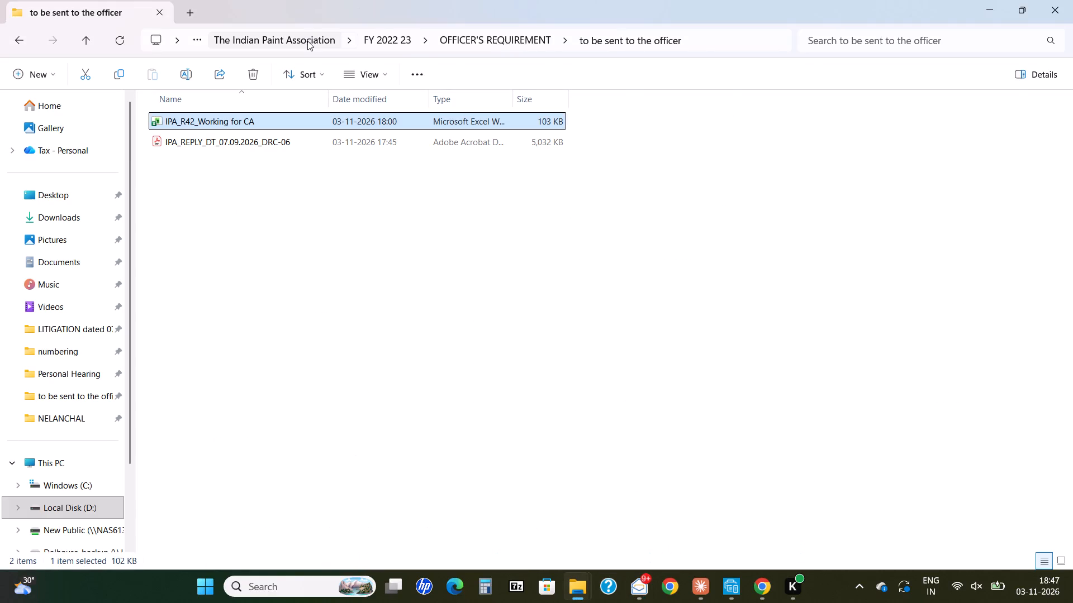
left_click(307, 41)
triple_click(353, 159)
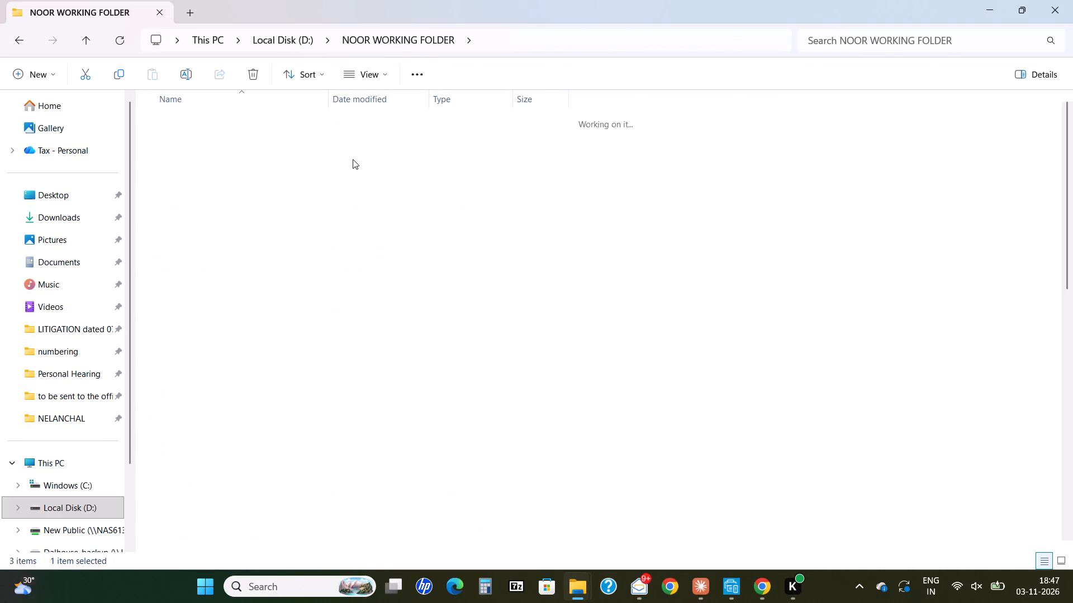
type("lors")
key("Return")
double_click(335, 200)
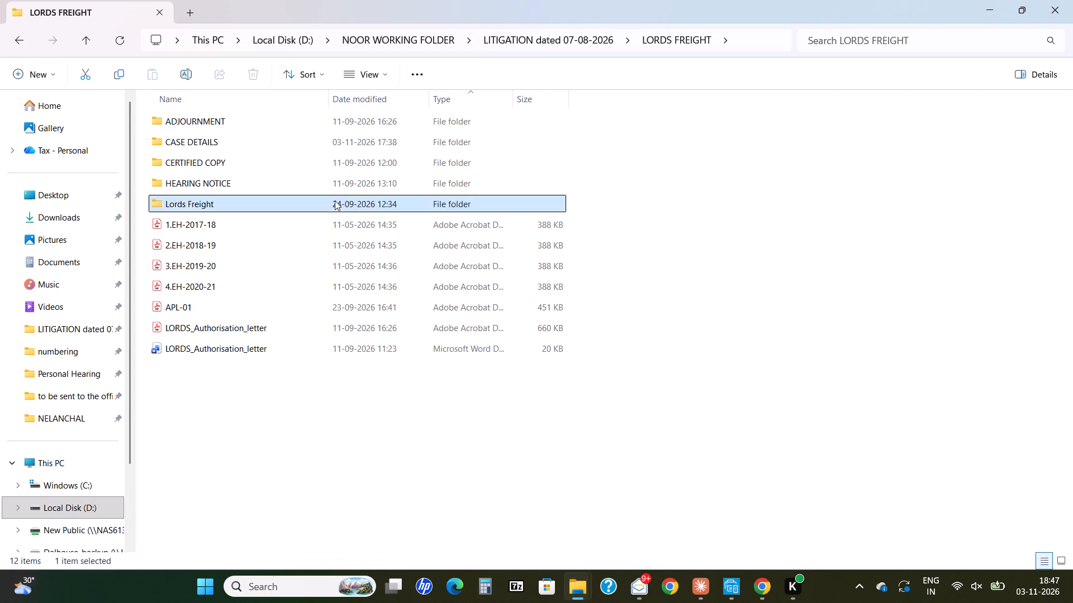
key("Return")
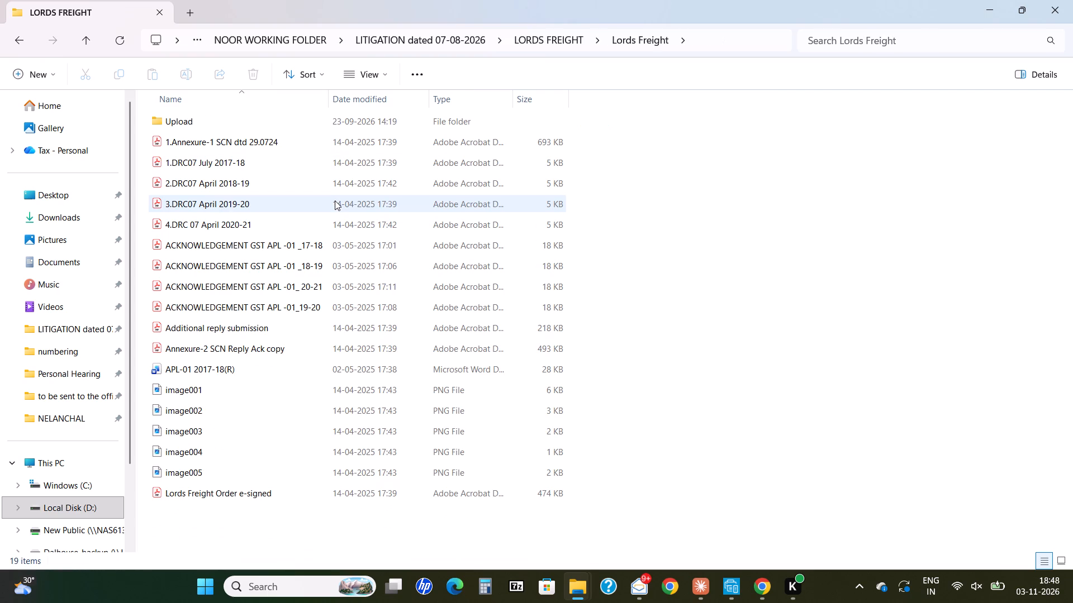
key("Up")
key("Down")
left_click(335, 200)
key("Up")
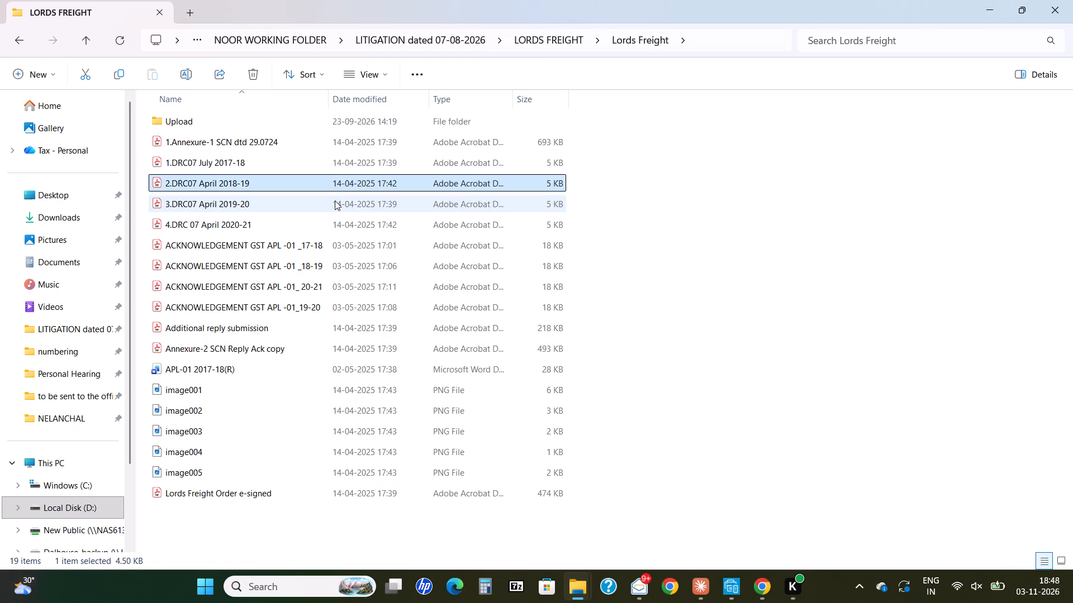
key("Up")
key("Up")
key("Up")
key("Return")
key("Down")
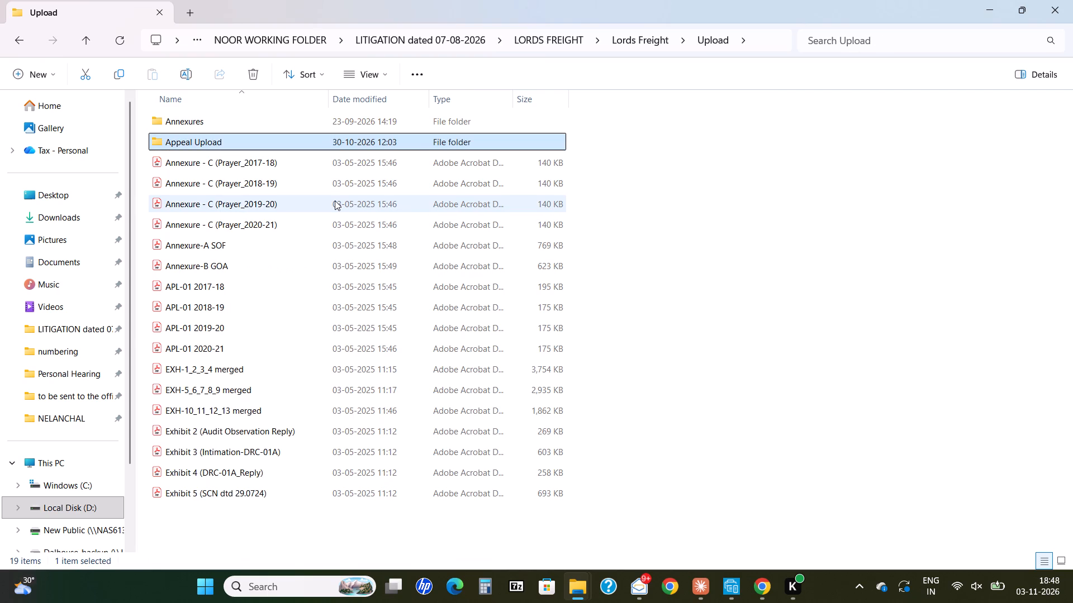
key("Return")
Open the ACKNOWLEDGEMENT GST APL -01_17-18 PDF to check its filing details, and close it.
key("Down")
key("Down")
key("Down")
key("Down")
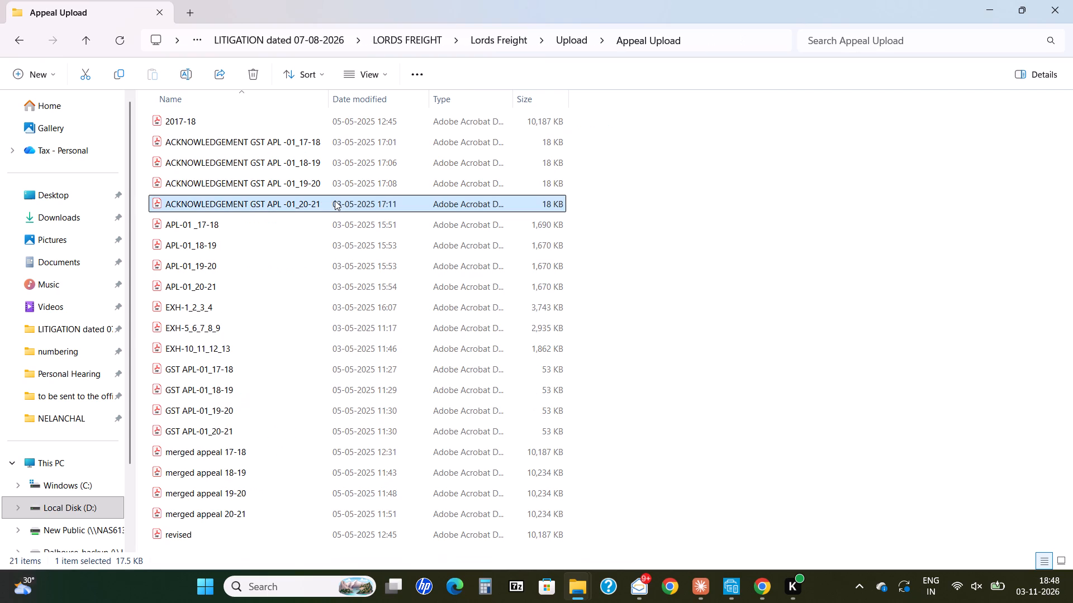
key("Up")
key("Up")
key("Up")
key("Return")
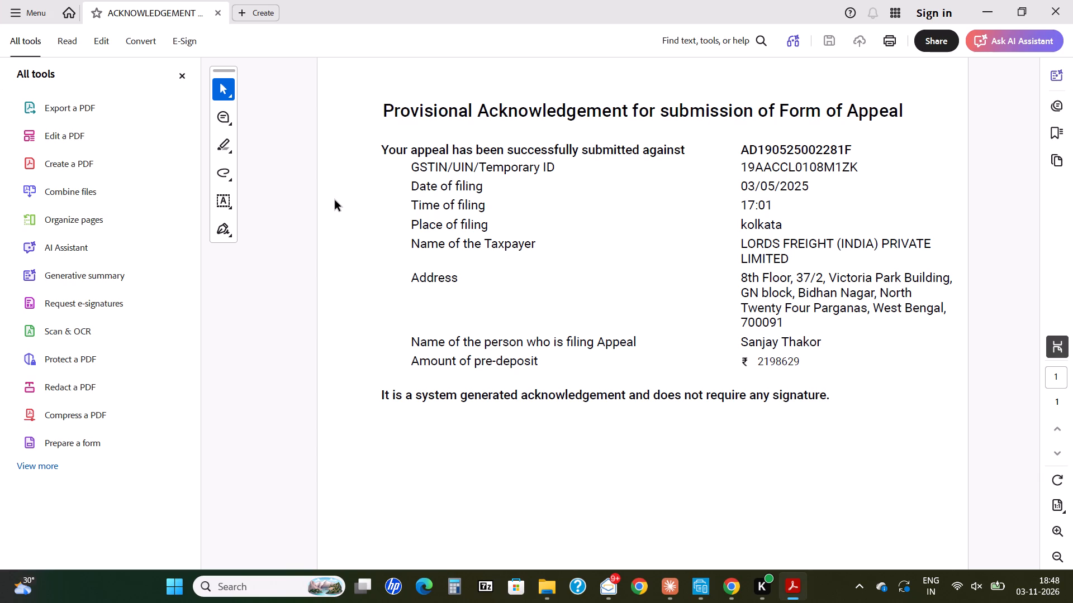
key("ctrl+q")
Create a folder named "FY 2017-18" in Appeal Upload.
key("ctrl+shift+n")
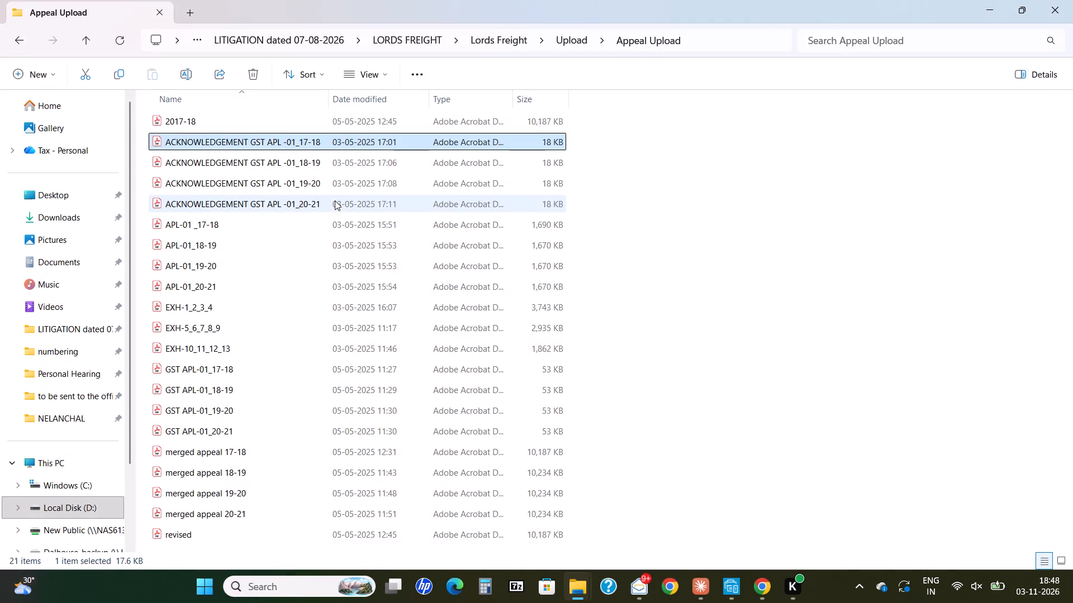
key("2")
key("BackSpace")
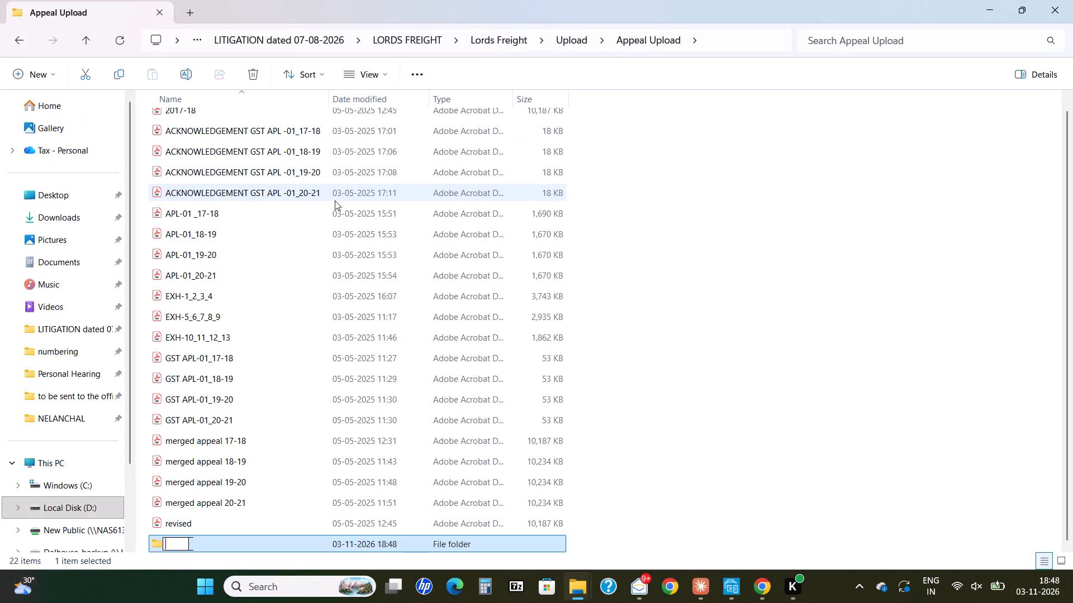
key("f")
type("FY 2017-18")
key("Return")
Move the ACKNOWLEDGEMENT GST APL -01_17-18 PDF into the FY 2017-18 folder.
key("Up")
key("Up")
key("Up")
key("Up")
key("Up")
key("Up")
key("Up")
key("Up")
key("Up")
key("Up")
key("Up")
key("Up")
key("Up")
key("Up")
key("Up")
key("Up")
key("Up")
key("Up")
key("Up")
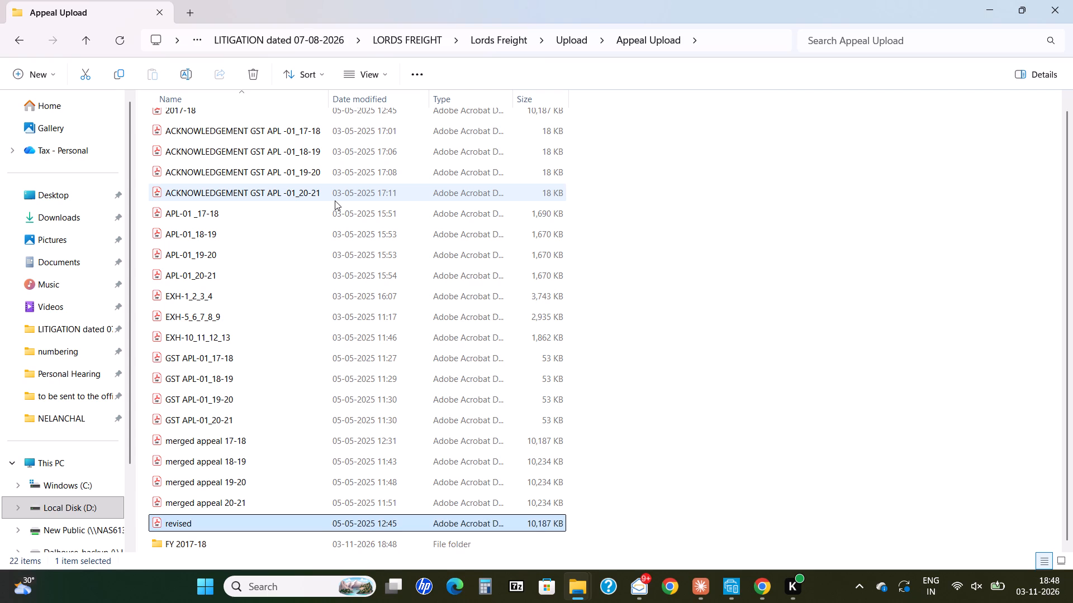
left_click(276, 128)
left_click_drag(276, 128, 238, 532)
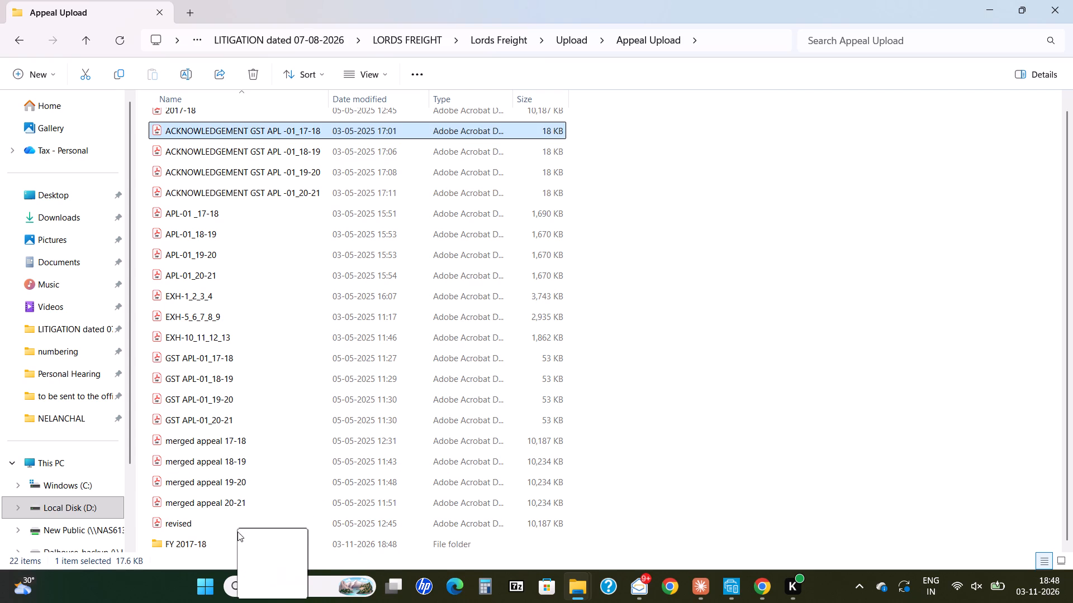
left_click_drag(238, 532, 234, 540)
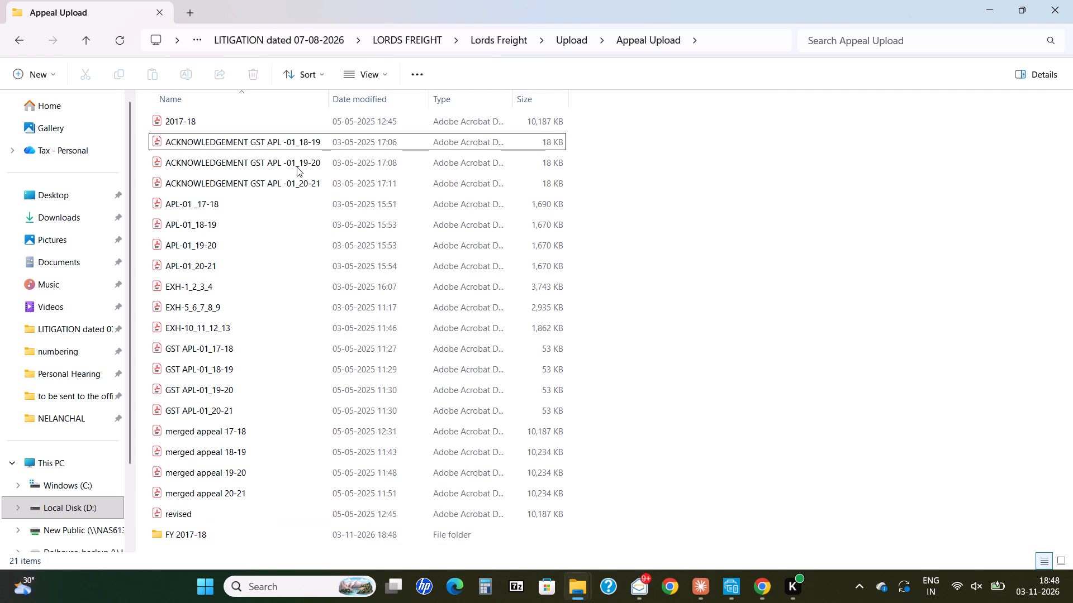
Move the APL-01 _17-18 PDF into the FY 2017-18 folder.
left_click(303, 209)
left_click_drag(303, 209, 284, 468)
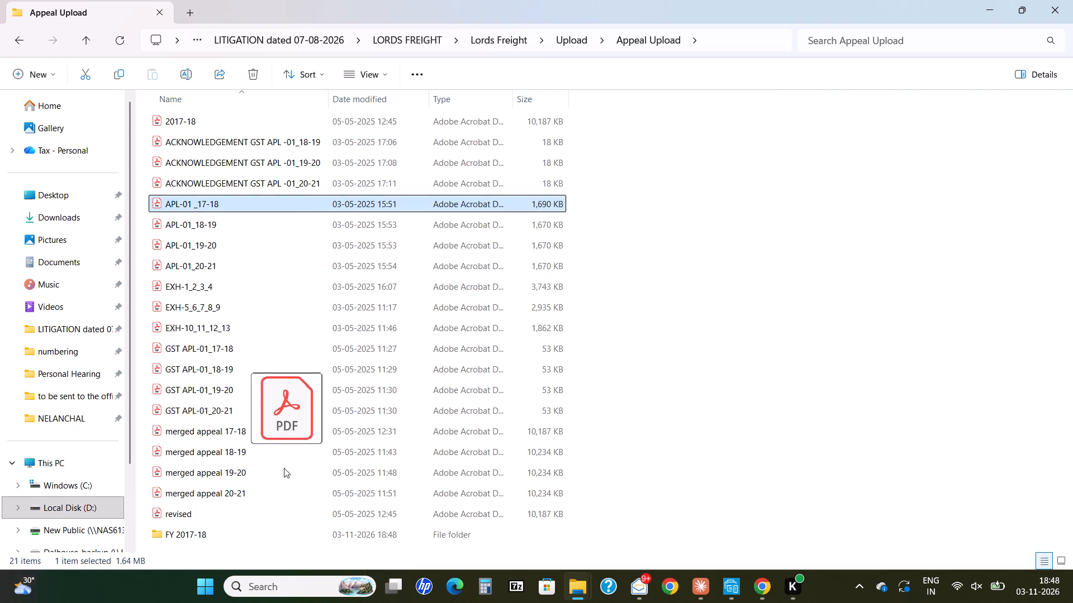
left_click_drag(284, 468, 274, 533)
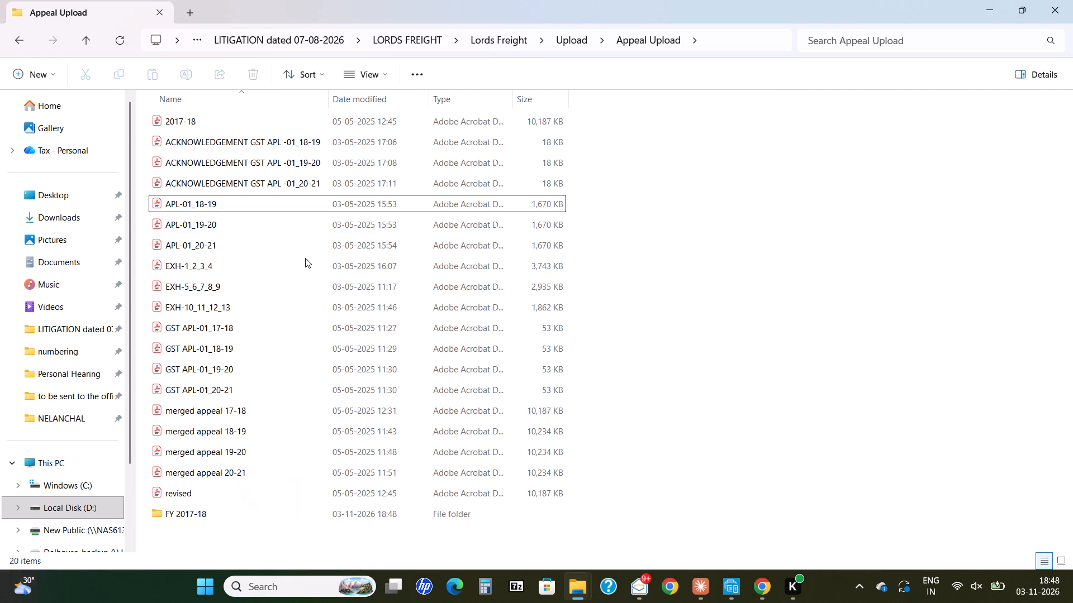
Open the 2017-18 PDF, look through its first pages for the contents of the appeal form, and close it.
scroll(321, 165, "up", 5)
double_click(330, 114)
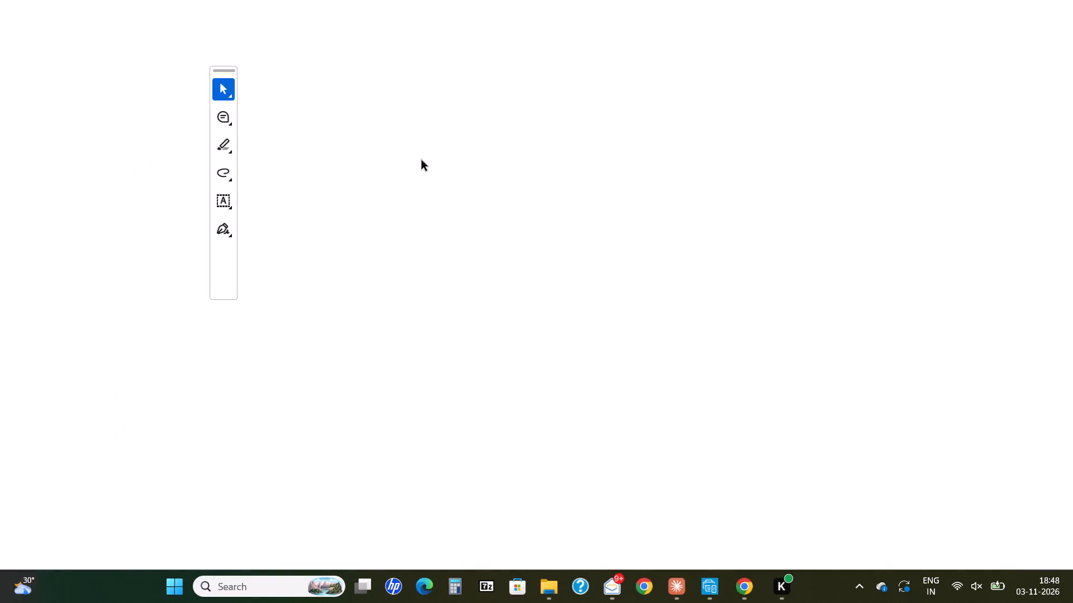
scroll(591, 274, "down", 10)
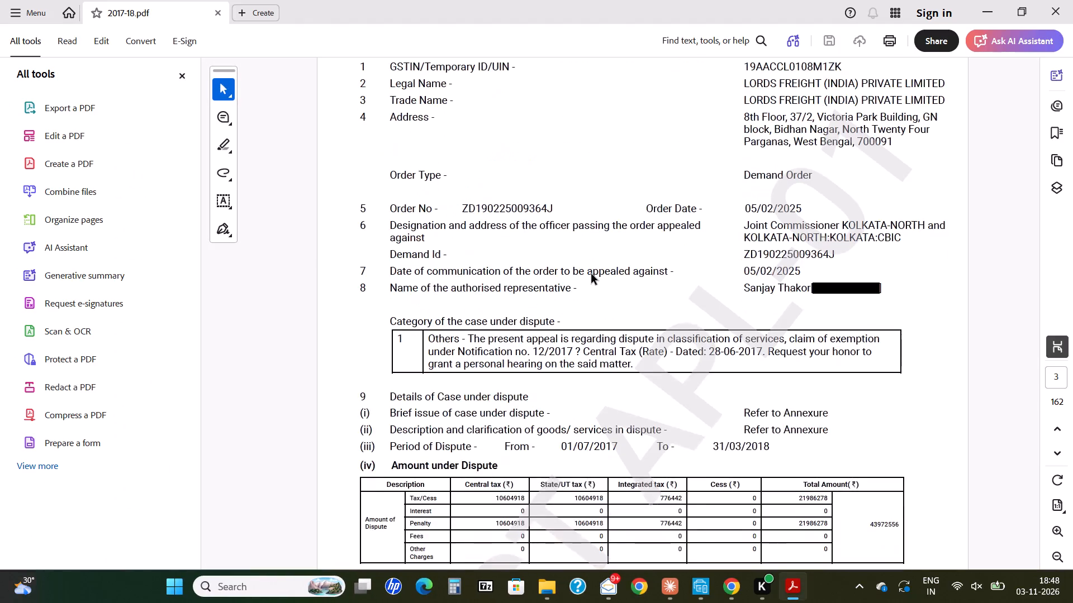
scroll(591, 274, "down", 3)
key("ctrl+q")
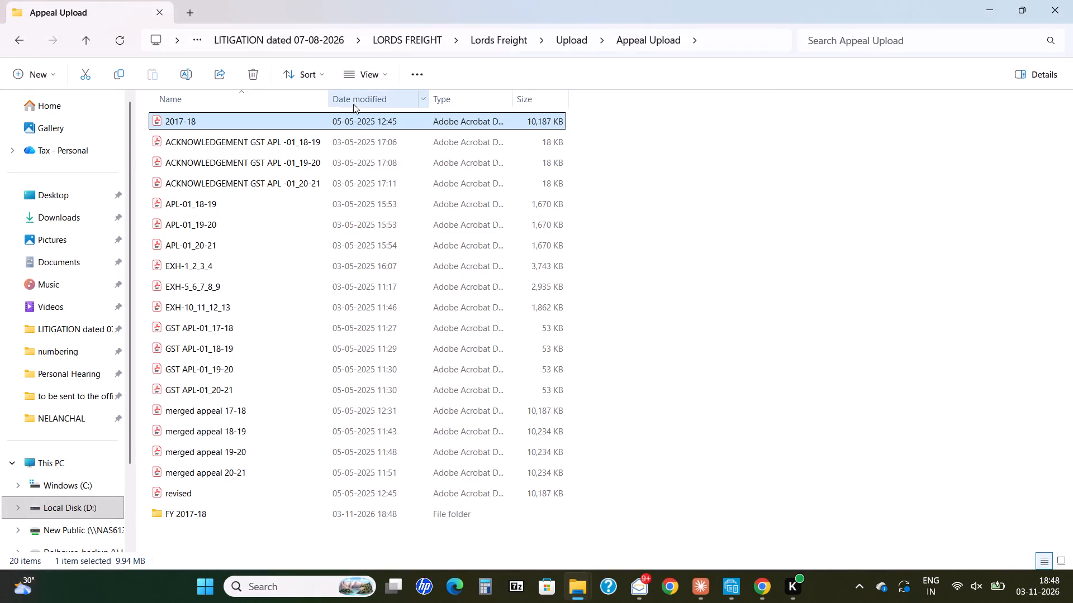
Go through the remaining Appeal Upload files and move the GST APL-01_17-18 PDF into the FY 2017-18 folder.
key("Up")
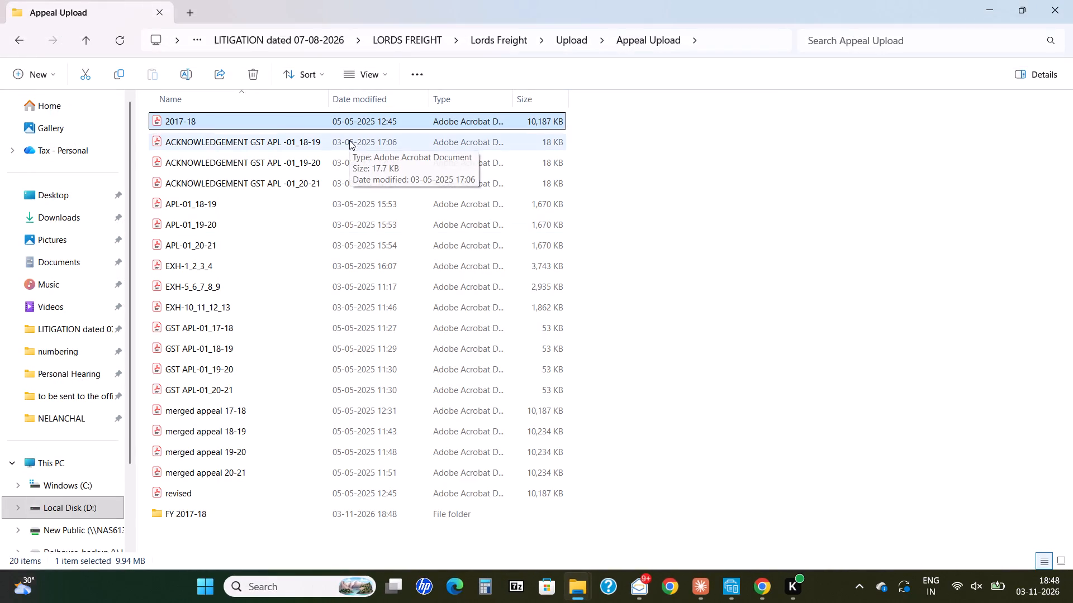
key("Down")
key("Up")
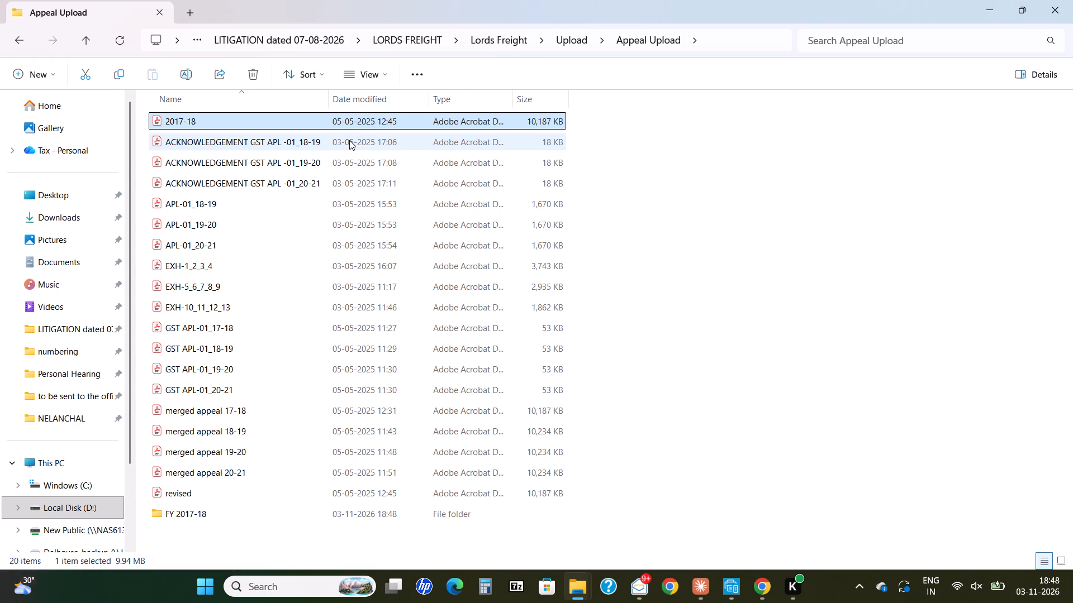
key("Down")
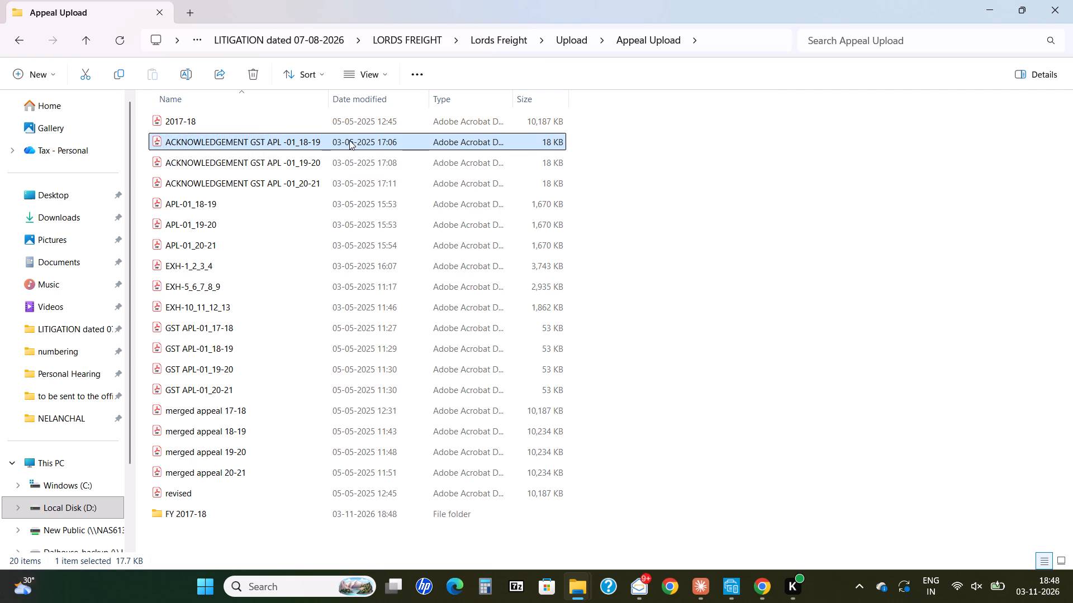
key("Down")
key("Down")
key("Down")
key("Down")
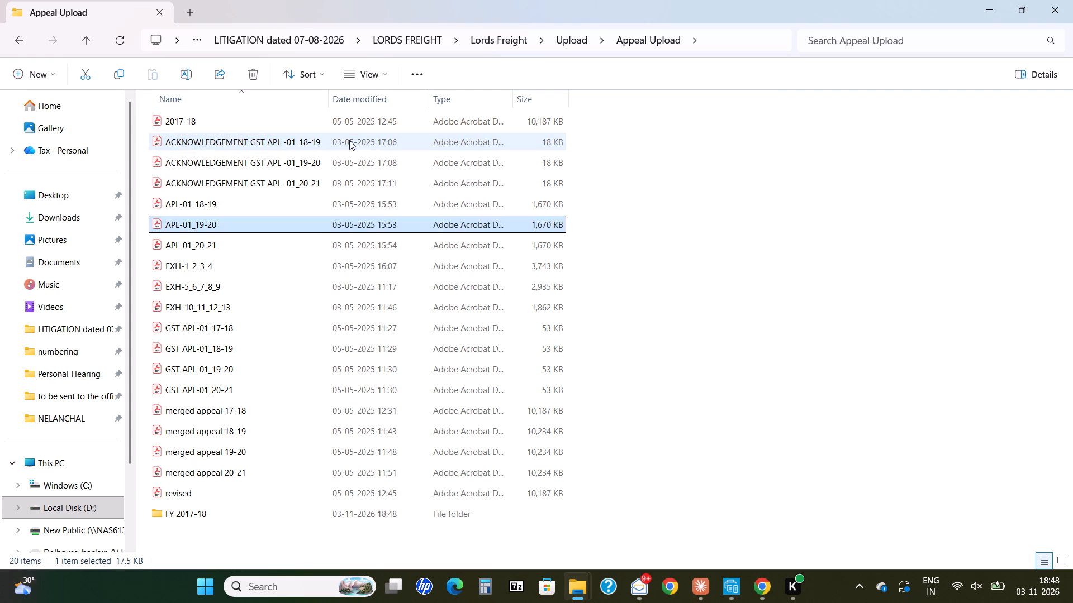
key("Down")
key("Down")
key("Down")
key("Up")
key("shift+Down")
key("shift+Down")
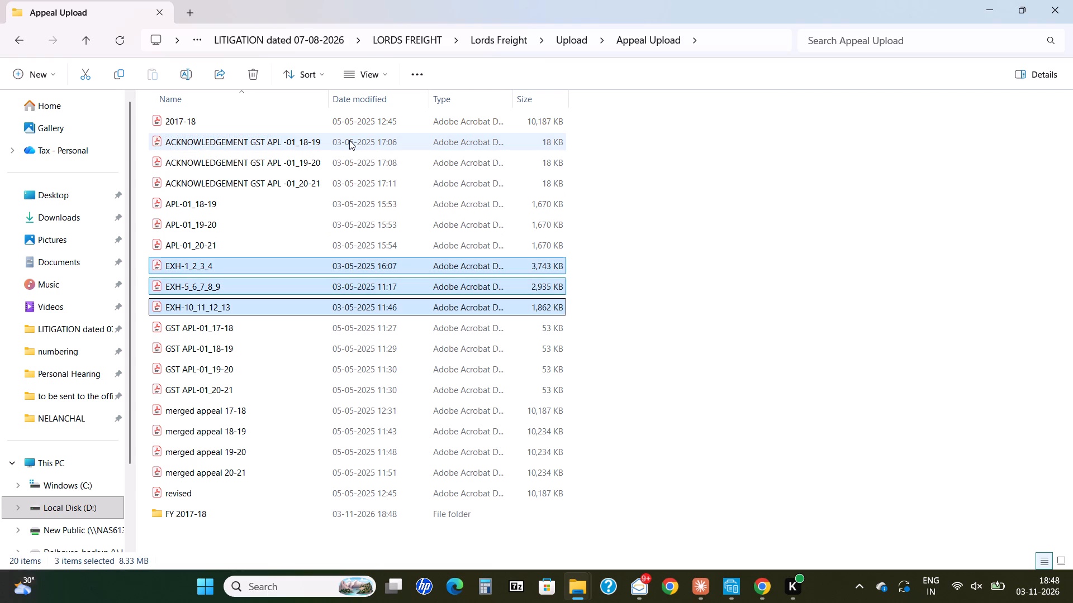
left_click(238, 325)
left_click_drag(238, 325, 248, 514)
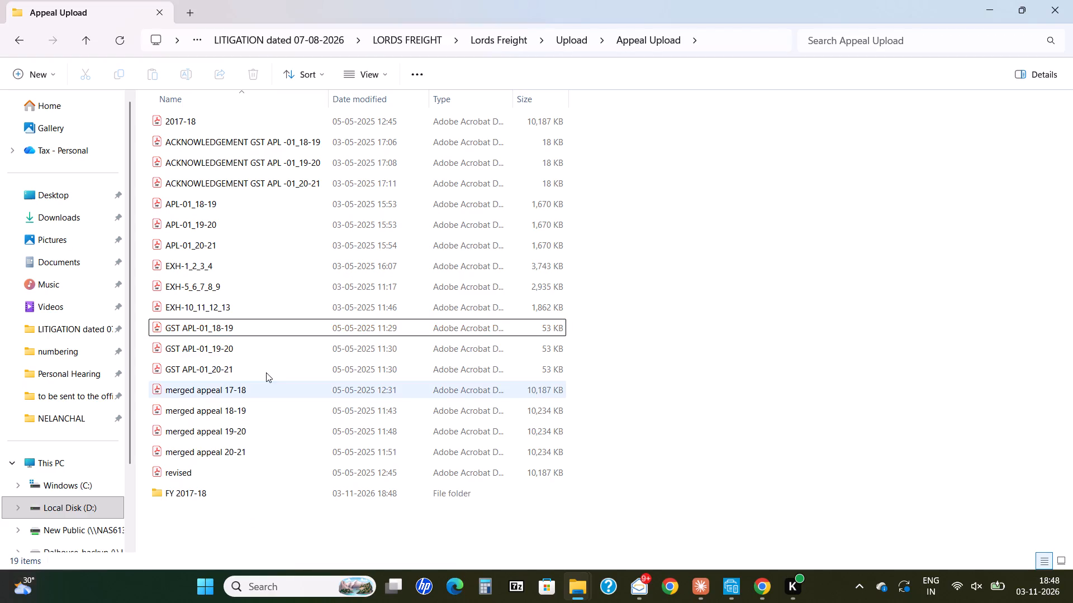
Open the merged appeal 17-18 PDF, look through its exhibit list, appeal form and grounds, and close it.
double_click(265, 389)
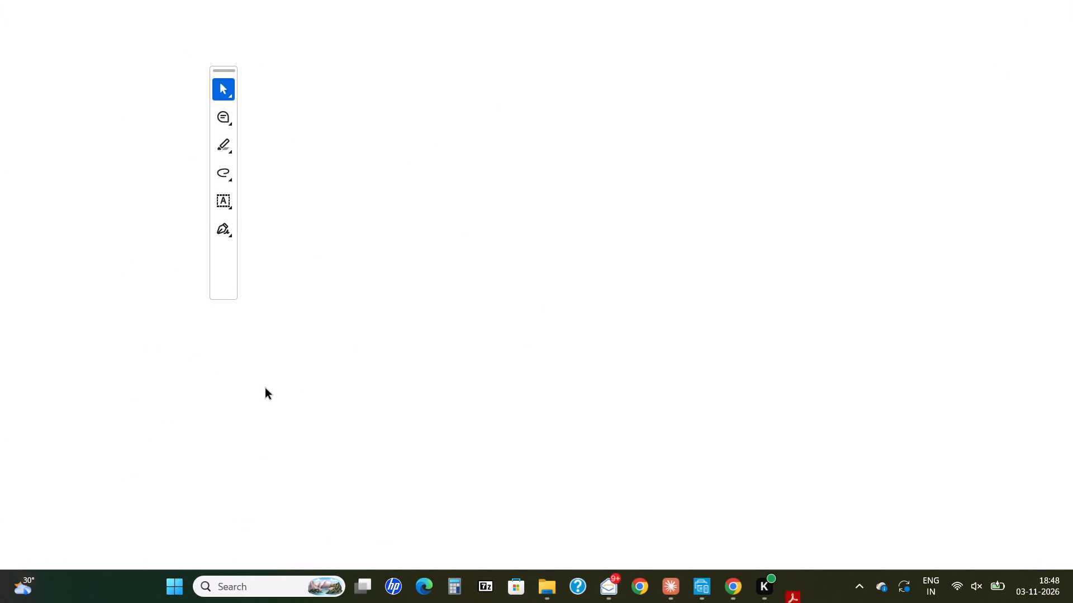
scroll(469, 365, "down", 9)
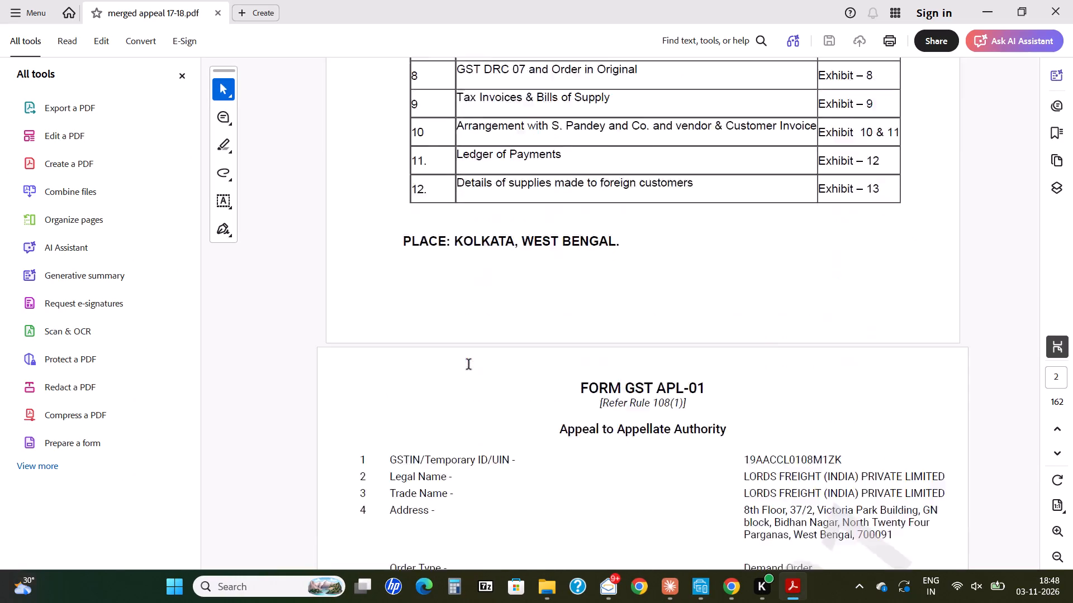
scroll(469, 365, "down", 13)
scroll(469, 365, "down", 14)
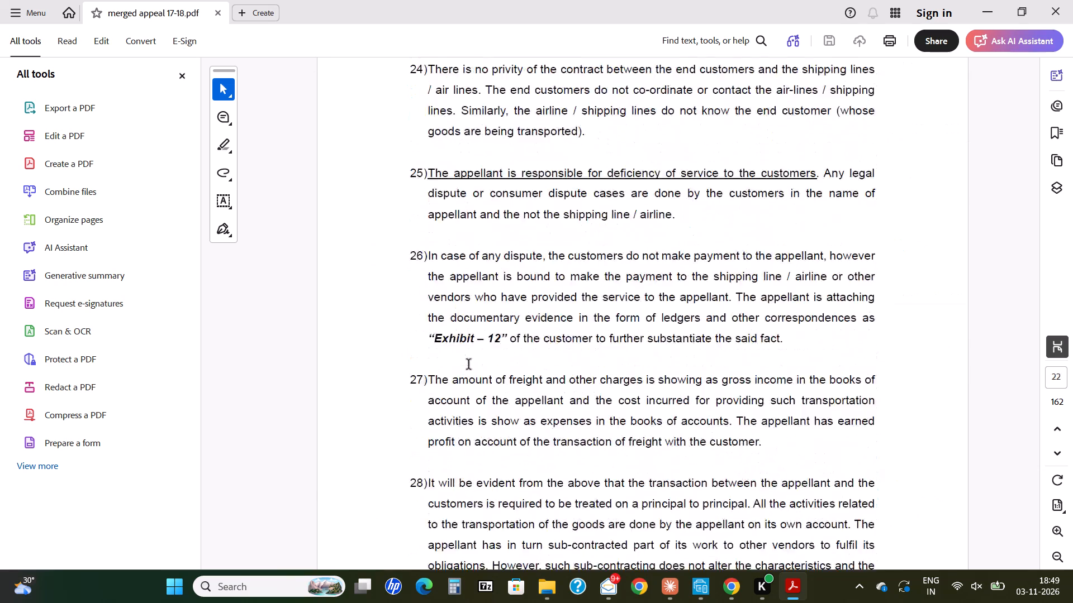
scroll(469, 365, "down", 20)
scroll(469, 365, "down", 19)
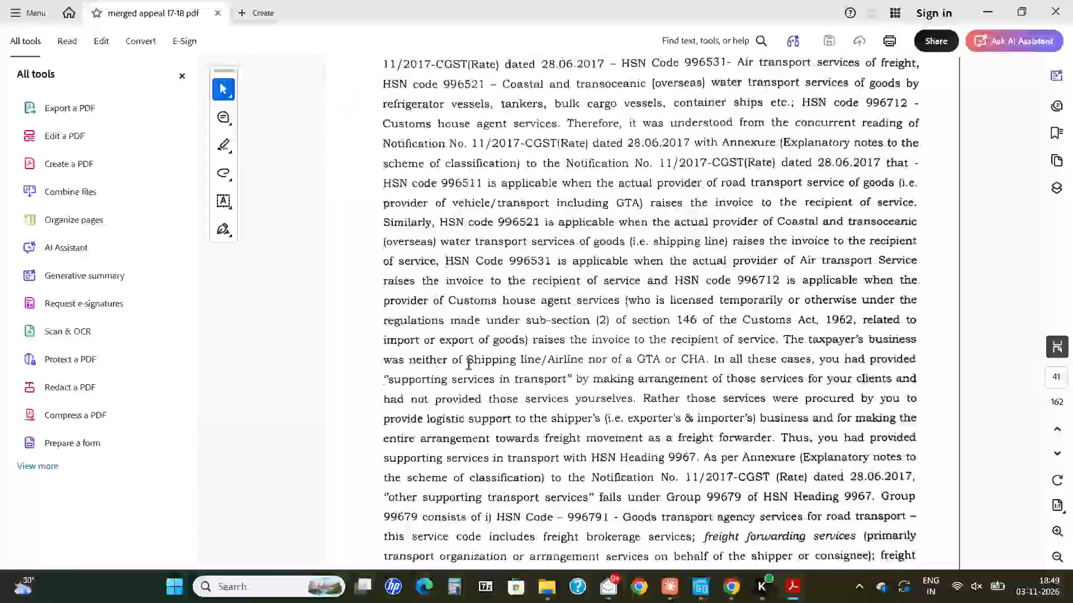
scroll(469, 365, "up", 20)
scroll(469, 365, "up", 20)
scroll(469, 365, "up", 3)
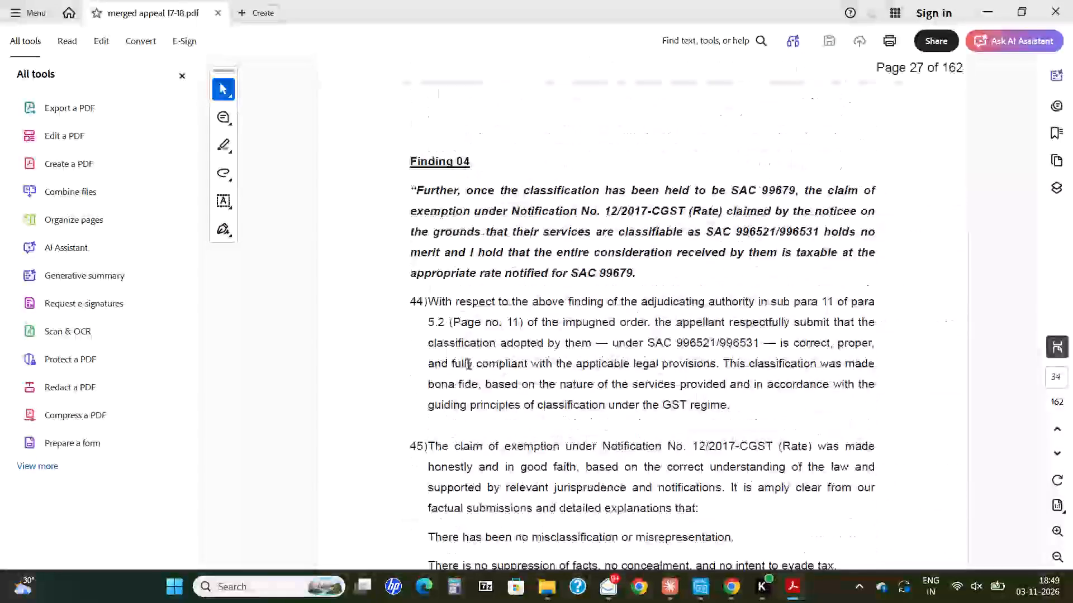
scroll(469, 365, "up", 17)
scroll(469, 365, "up", 10)
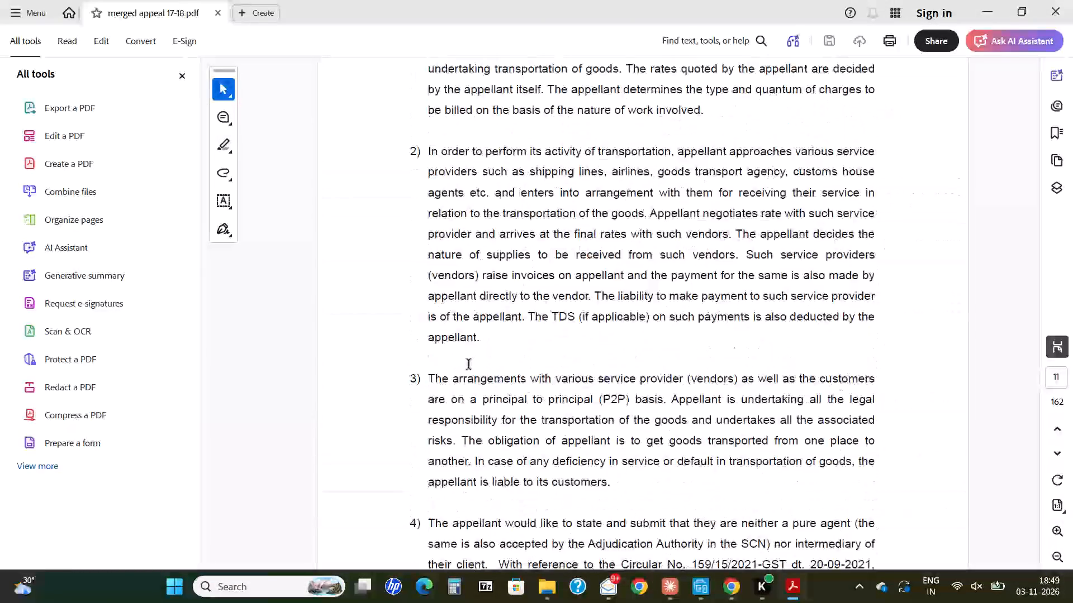
scroll(469, 365, "up", 19)
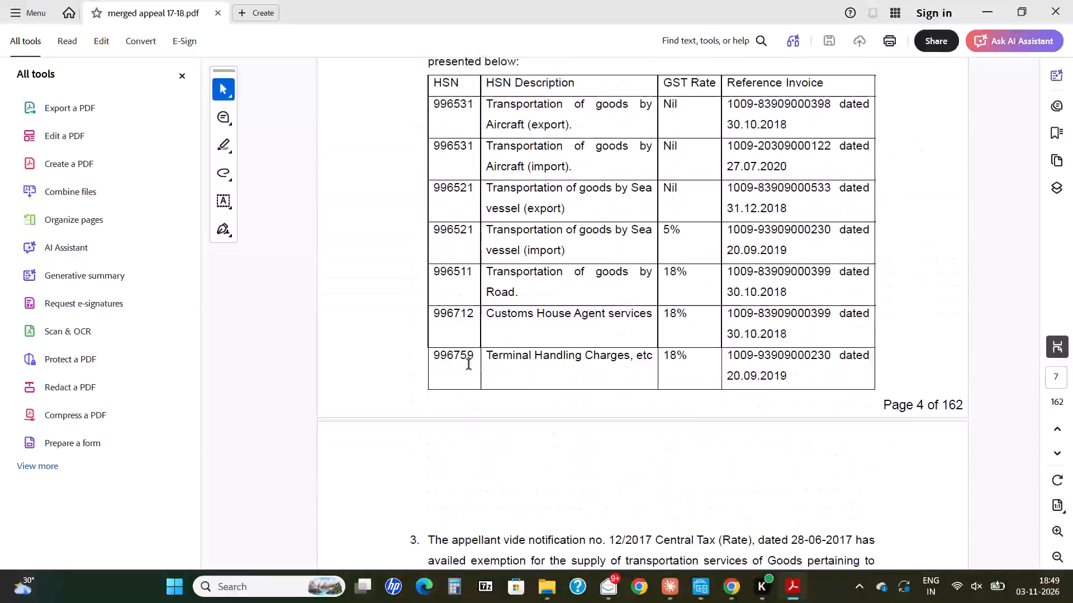
scroll(469, 365, "up", 3)
scroll(469, 365, "down", 4)
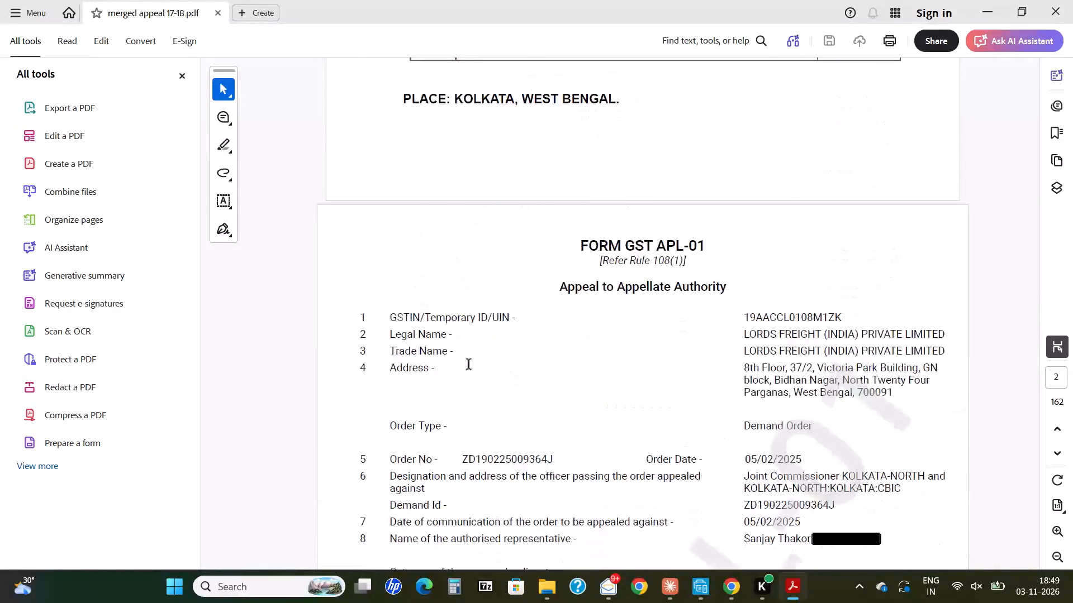
scroll(469, 365, "up", 1)
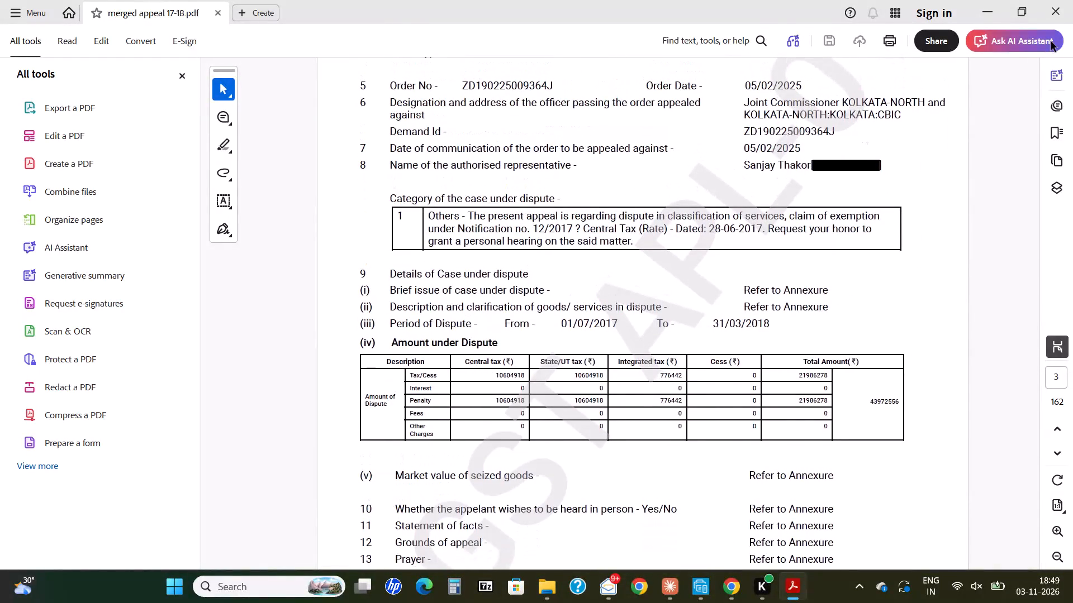
left_click(1072, 0)
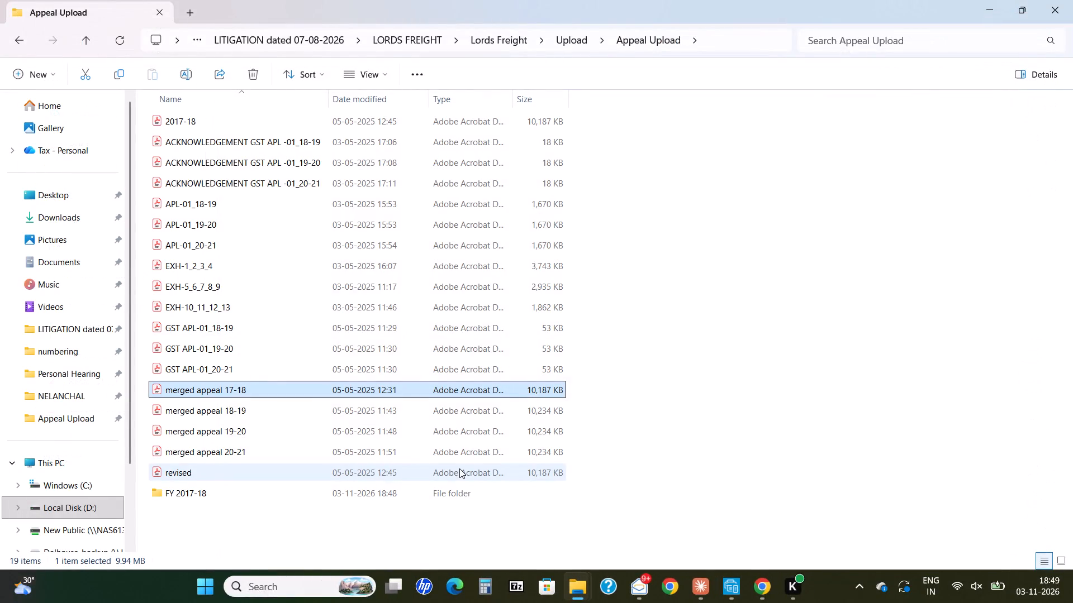
Rename the merged appeal 17-18 PDF as lords apl-01 fy 17-18.
key("F2")
key("Left")
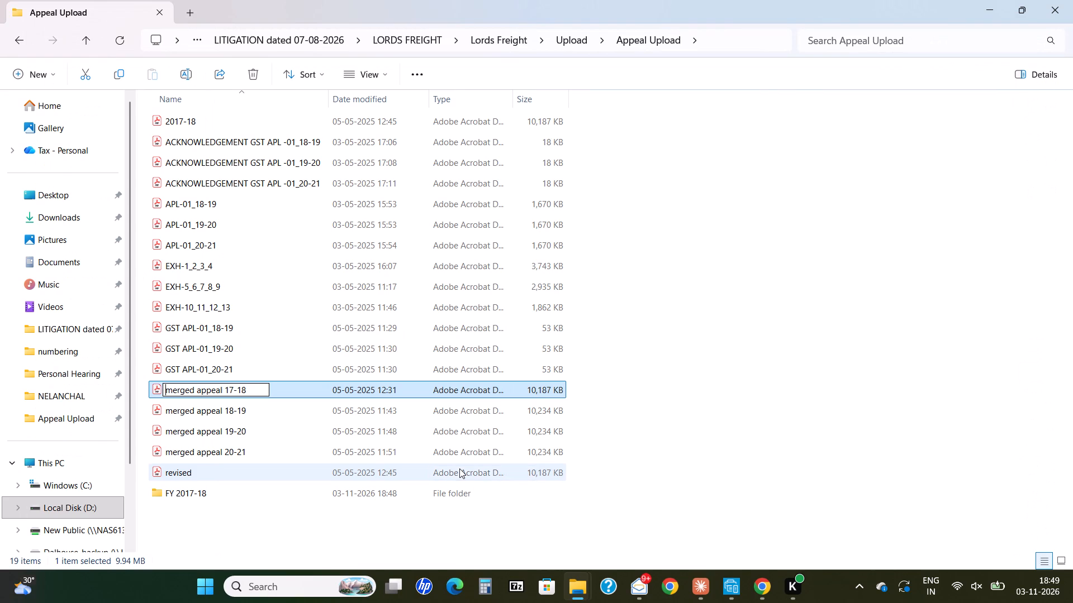
key("ctrl+Delete")
key("ctrl+Delete")
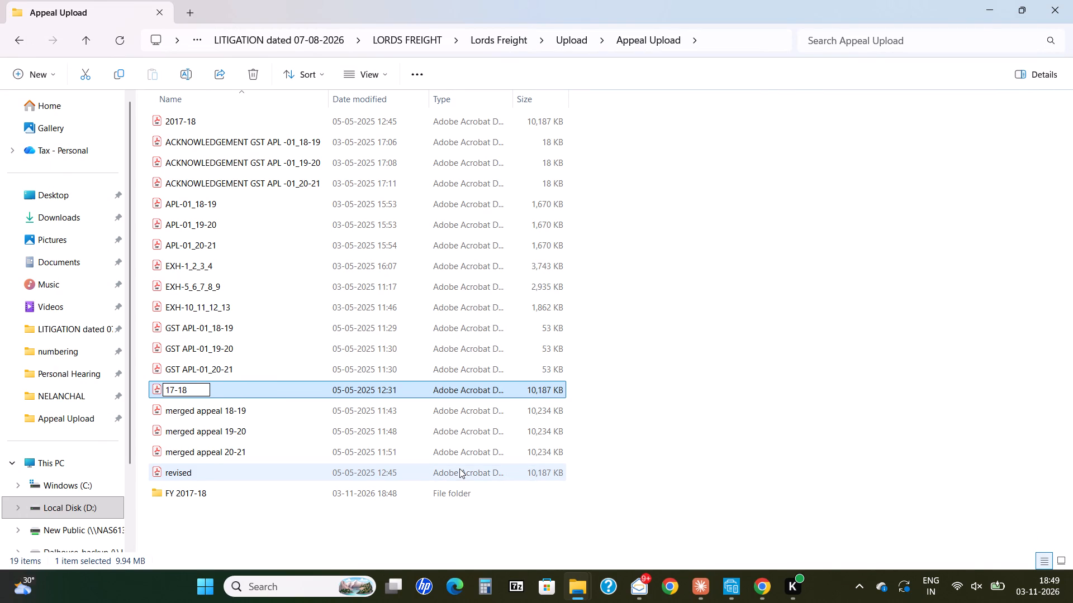
type("lords")
key("space")
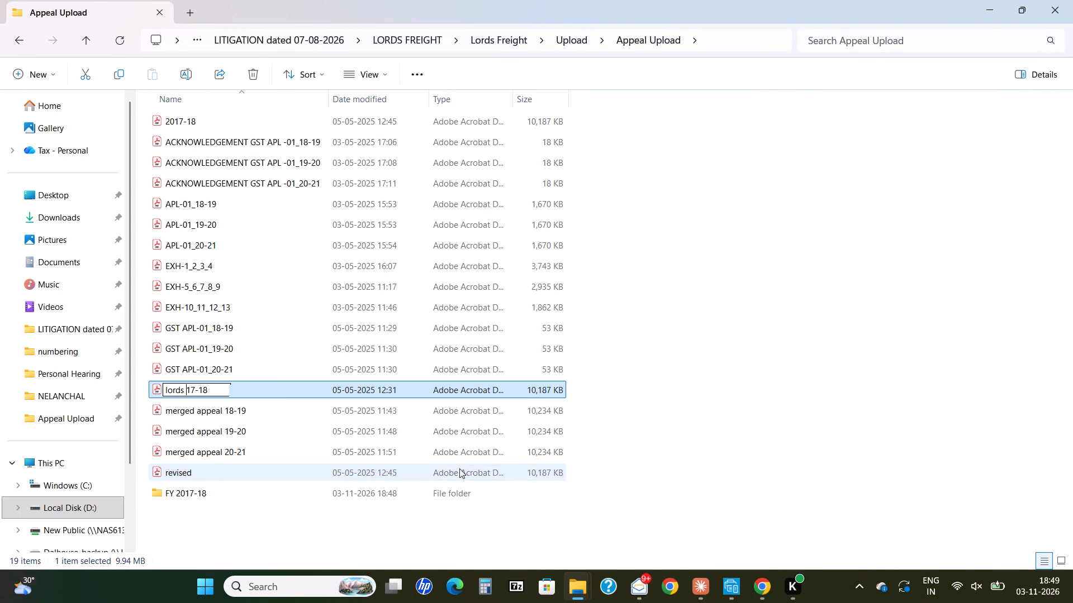
type("apl*-")
key("Insert")
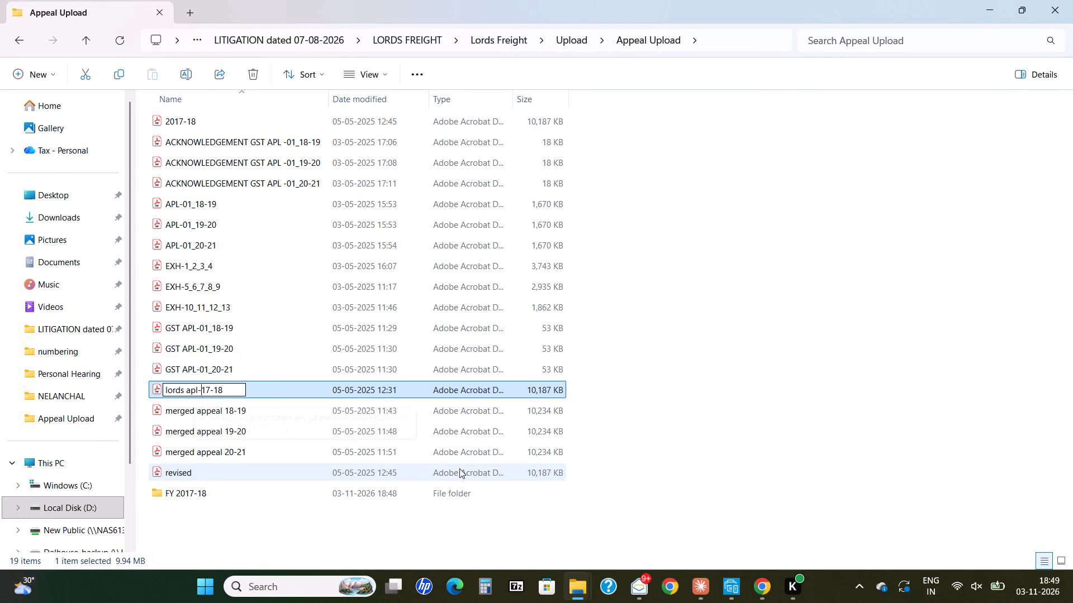
key("End")
key("Left")
key("Left")
key("Left")
key("Left")
key("Left")
type("01")
key("space")
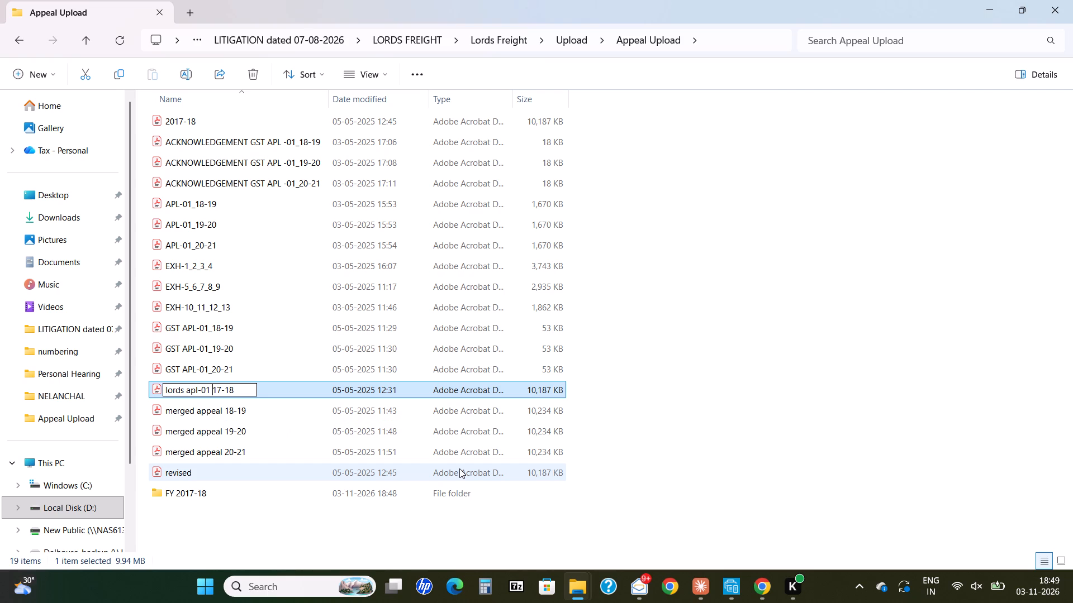
type("fy")
key("space")
key("Return")
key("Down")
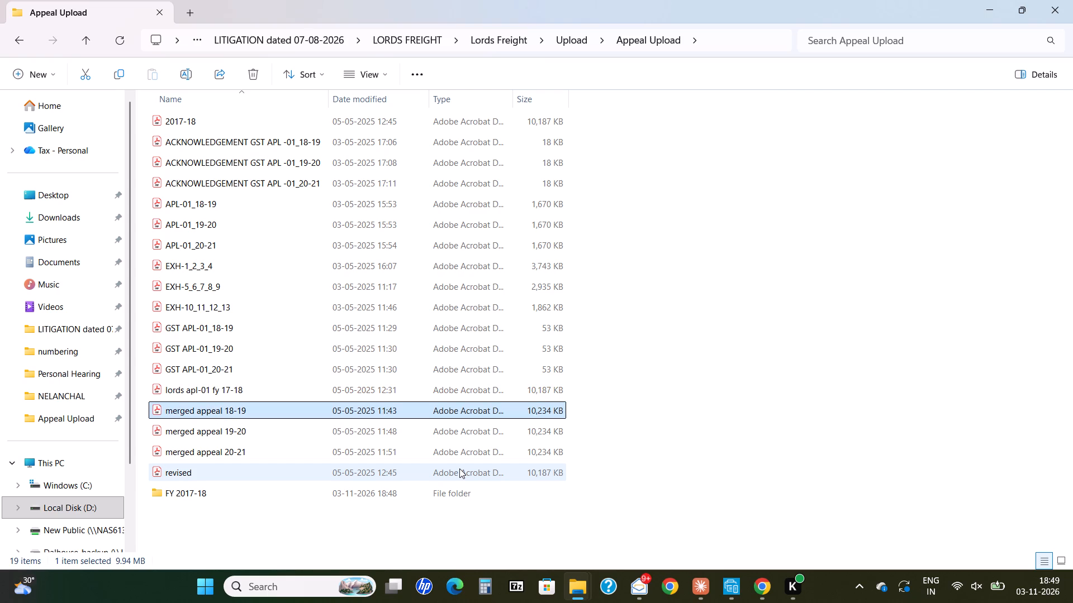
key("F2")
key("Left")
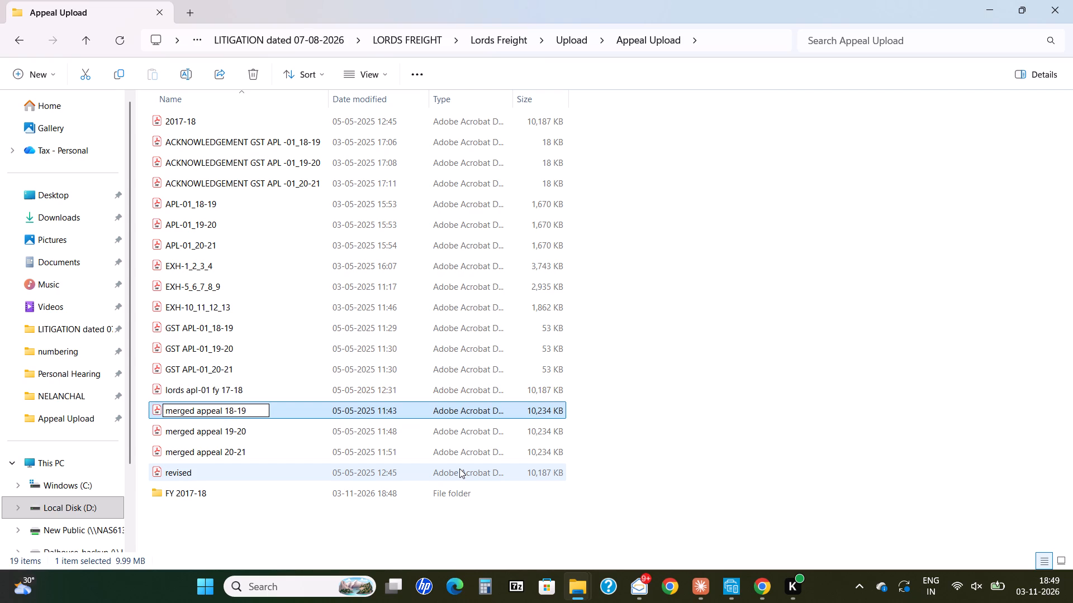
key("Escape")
Briefly open and close the 18-19, renamed 17-18, 19-20 and 20-21 merged appeal PDFs in turn to check their contents.
key("Return")
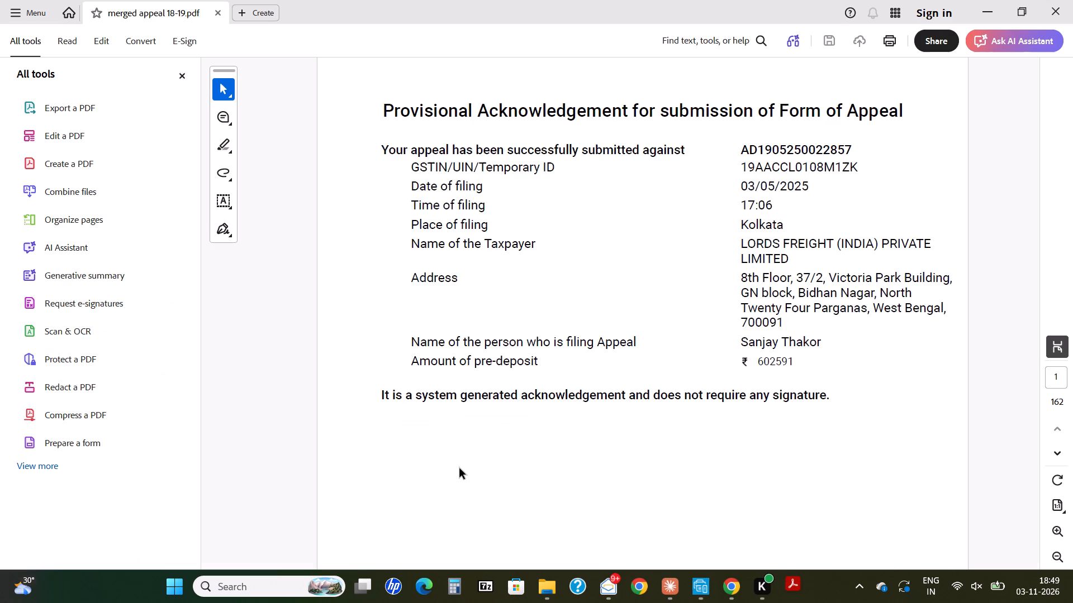
key("ctrl+q")
key("Up")
key("Return")
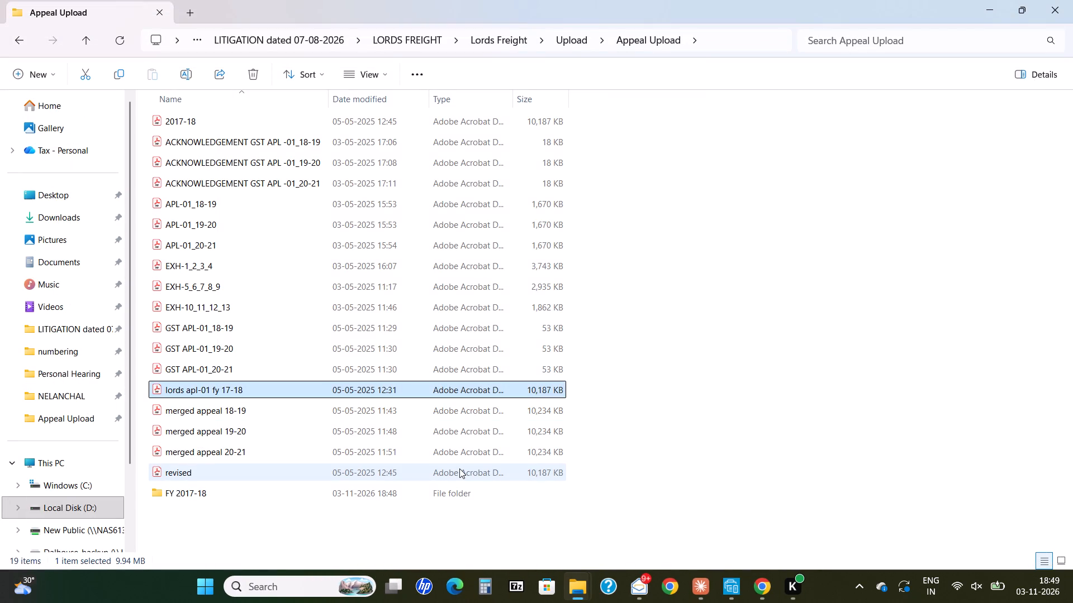
key("ctrl+q")
key("Down")
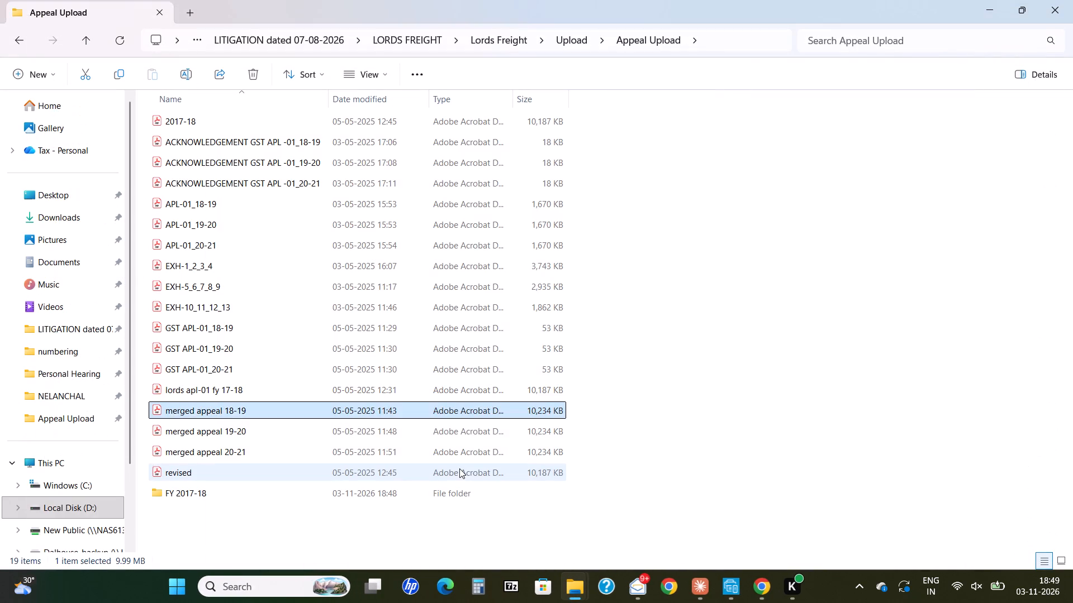
key("Down")
key("Down")
key("Up")
key("Return")
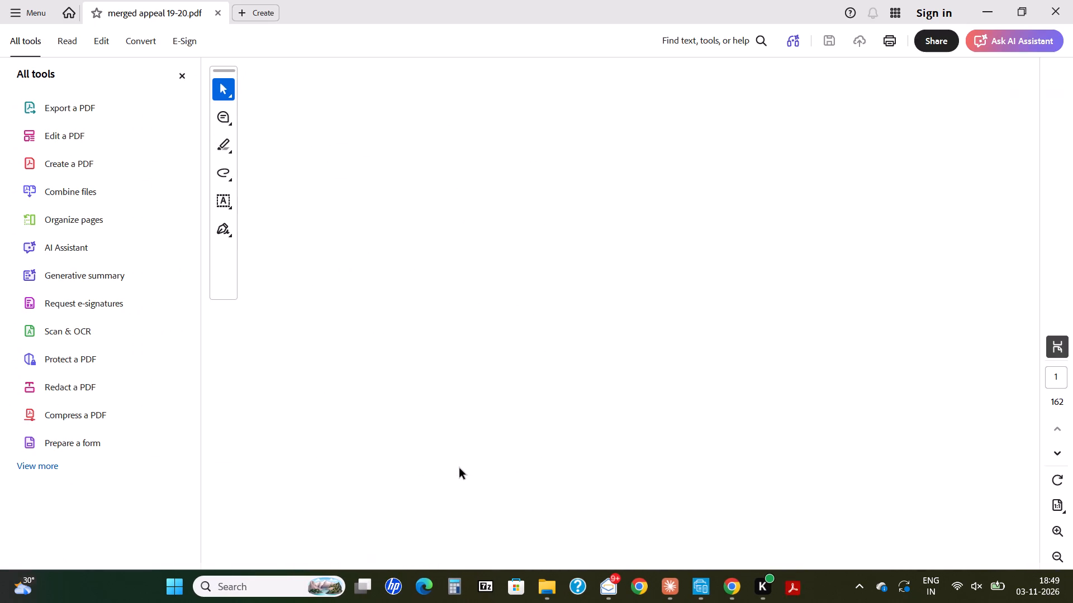
key("ctrl+q")
key("Down")
key("Return")
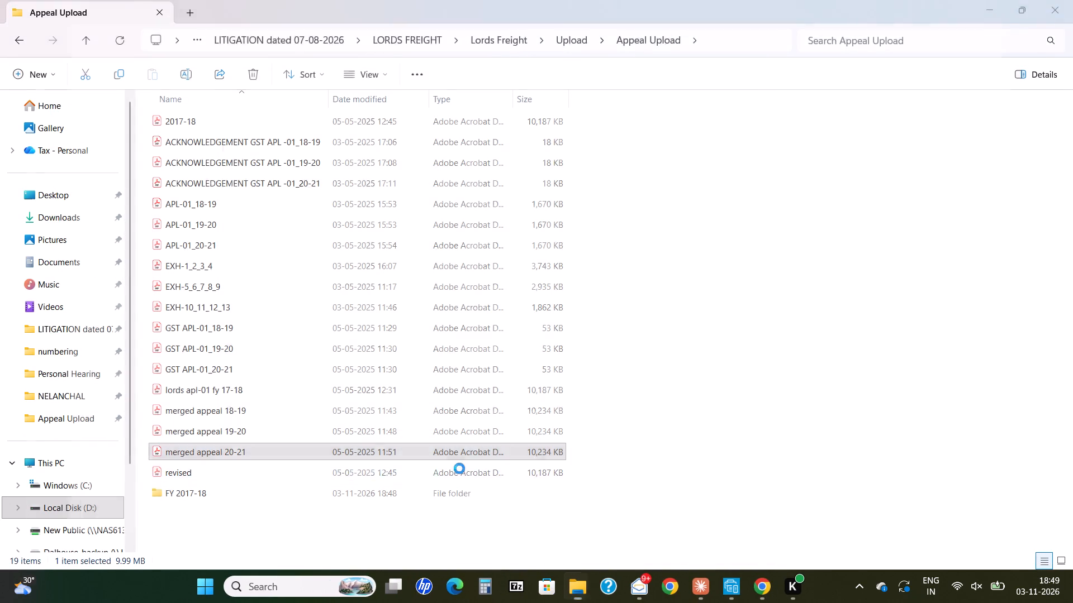
key("ctrl+q")
Rename the merged appeal 18-19 PDF as lords apl-01 fy 18-19.
key("Up")
key("Up")
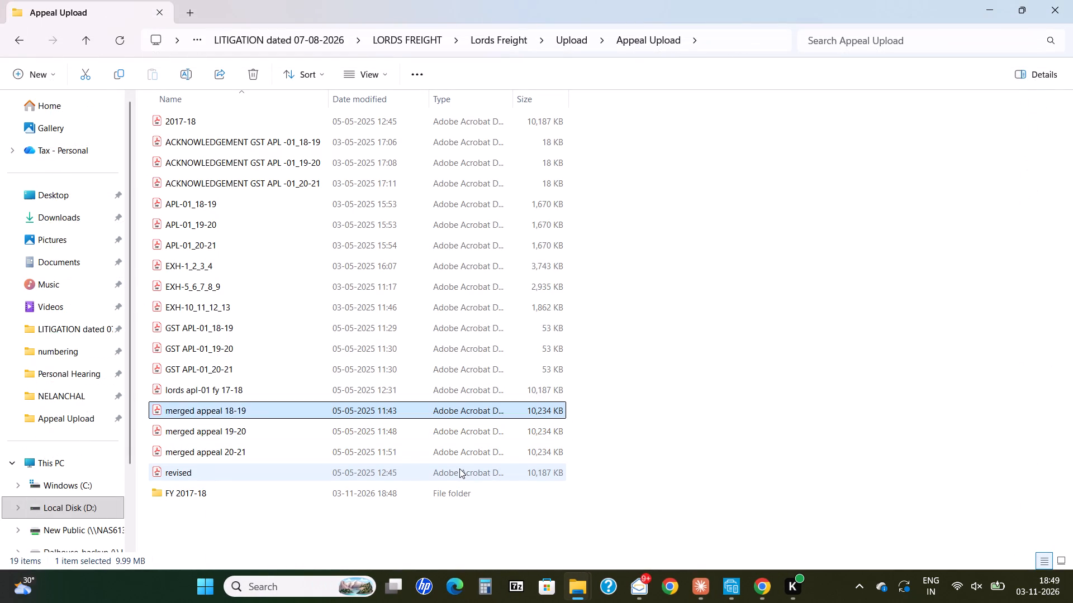
key("F2")
key("Left")
key("shift+Right")
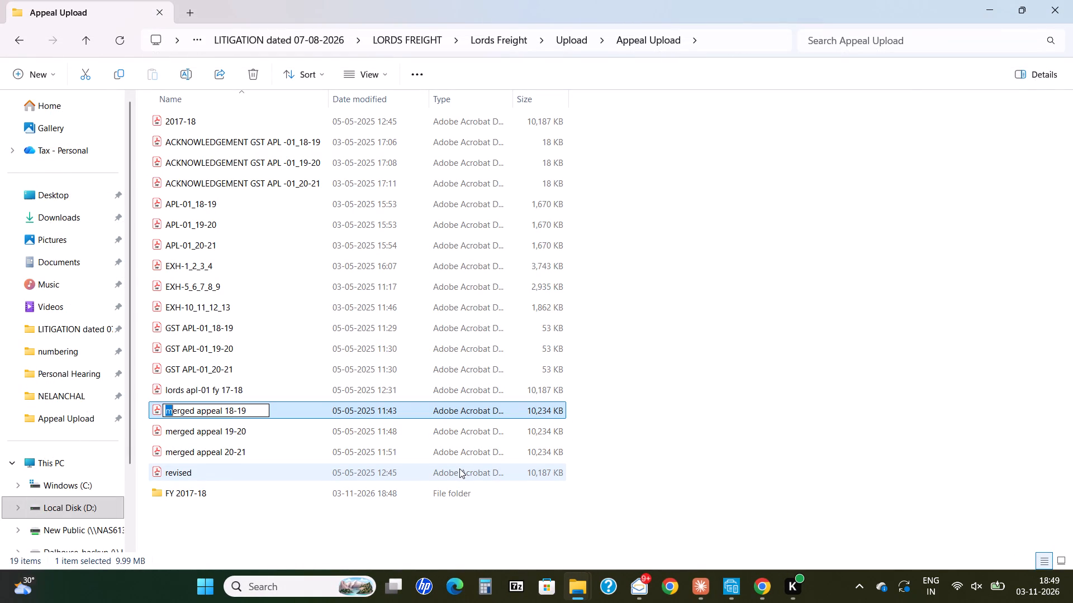
key("ctrl+shift+Right")
key("ctrl+shift+Right")
type("lords apl-01")
key("space")
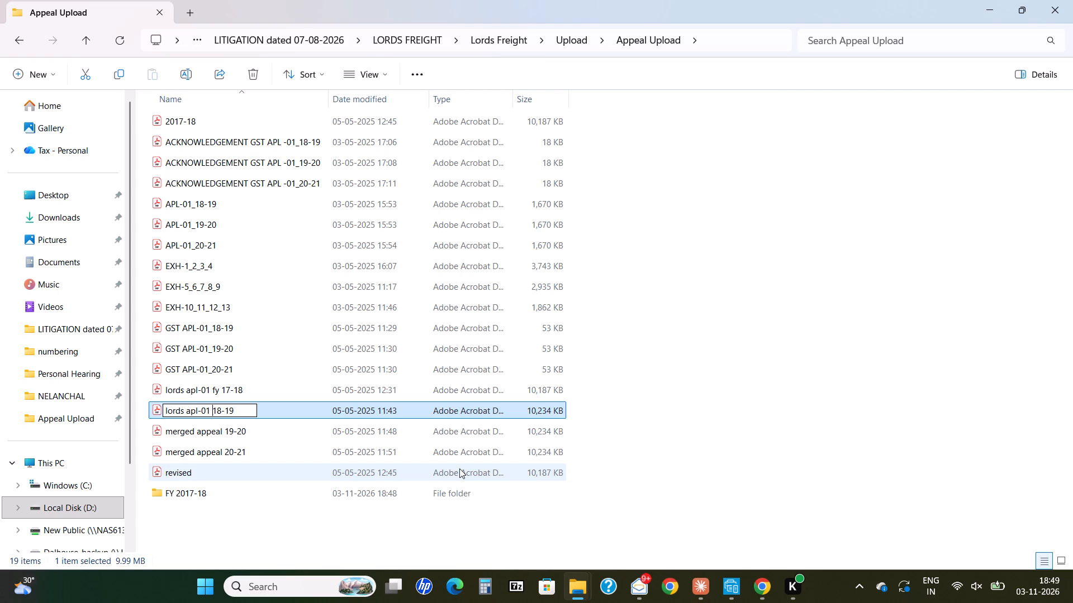
type("fy")
key("space")
key("Return")
Rename the merged appeal 19-20 PDF as lords apl-01 fy 19-20.
key("Down")
key("F2")
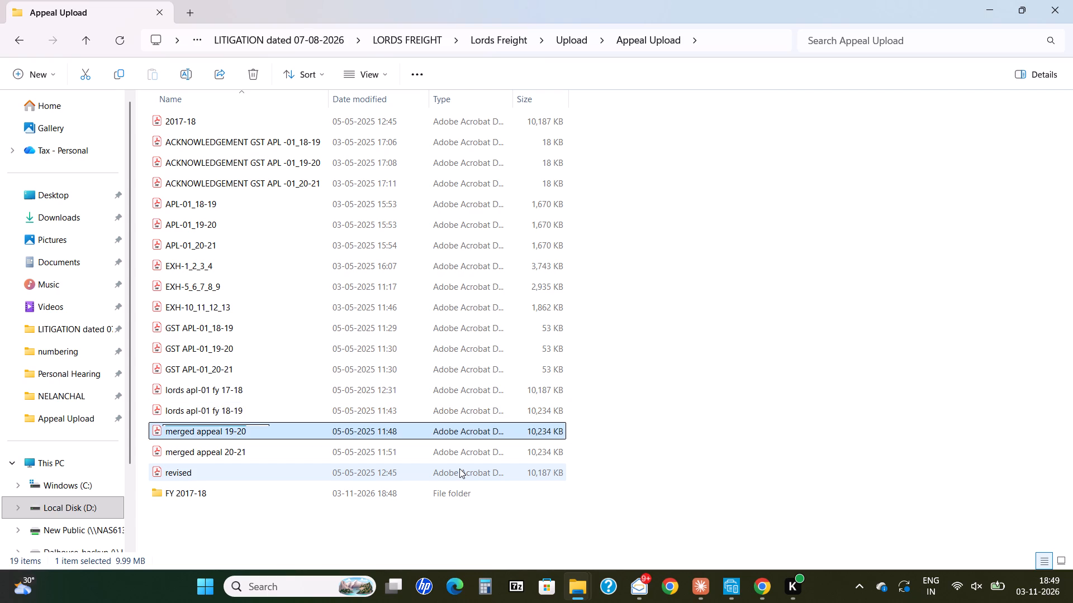
key("Left")
key("ctrl+shift+Right")
key("ctrl+shift+Right")
key("shift+l")
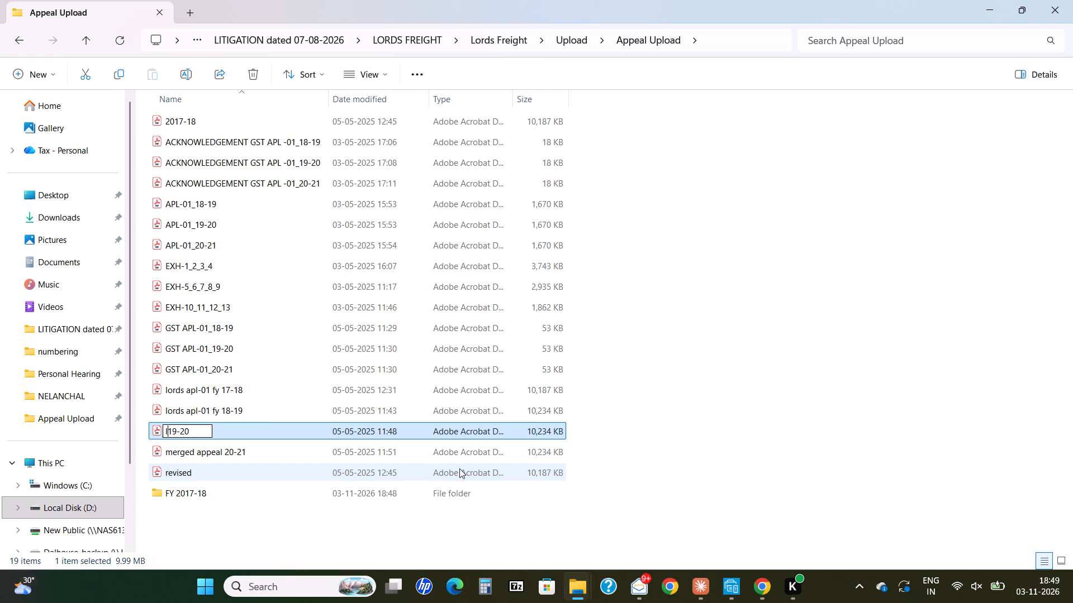
type("OR")
key("BackSpace")
key("BackSpace")
type("apl")
type("-01 fu")
key("BackSpace")
type("y")
key("space")
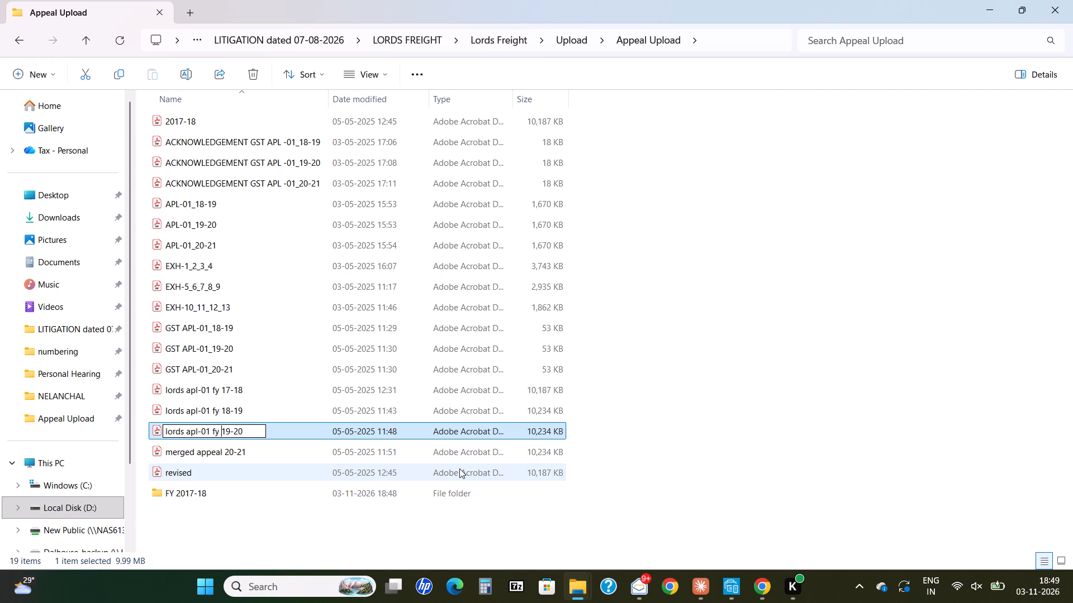
key("Return")
Rename the merged appeal 20-21 PDF as lords apl-01 fy 20-21.
key("Left")
key("Down")
key("F2")
key("Left")
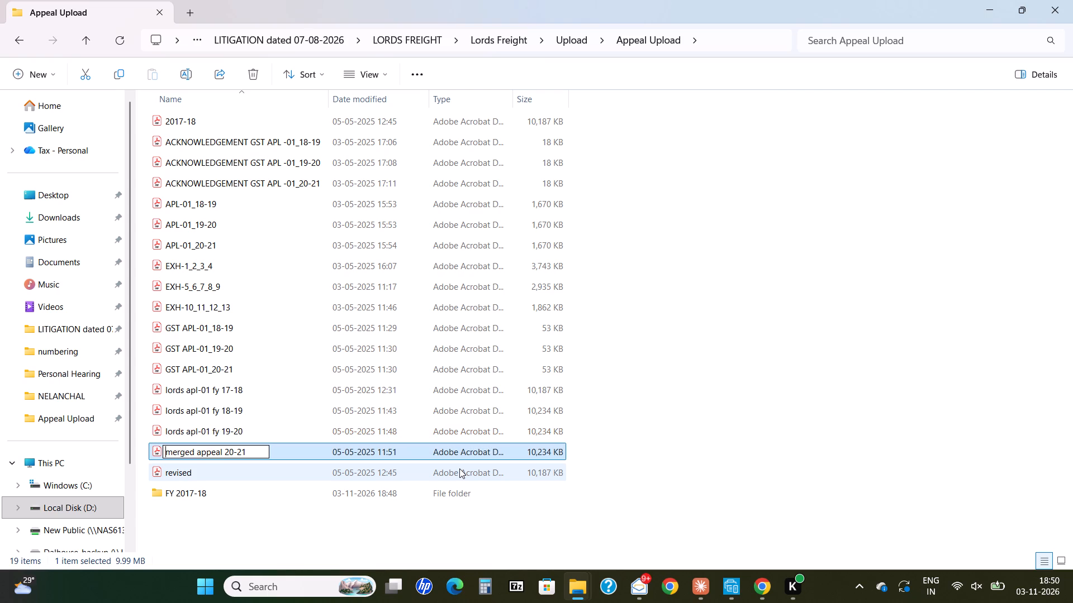
key("ctrl+shift+Right")
key("ctrl+shift+Right")
type("lors ap")
key("BackSpace")
key("BackSpace")
key("BackSpace")
key("BackSpace")
type("ds apl-01 fy")
key("space")
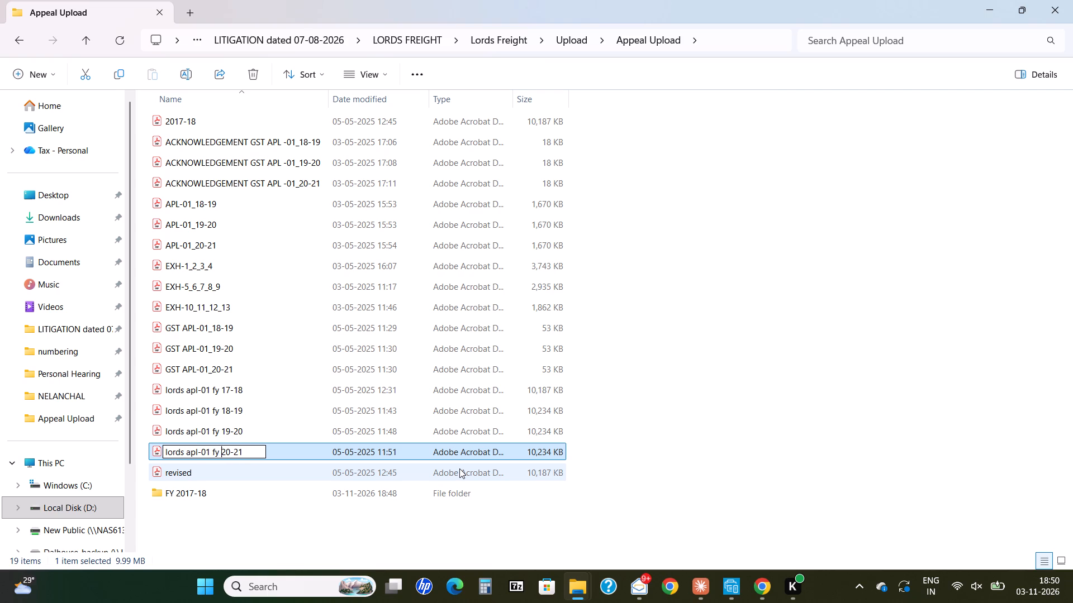
key("Return")
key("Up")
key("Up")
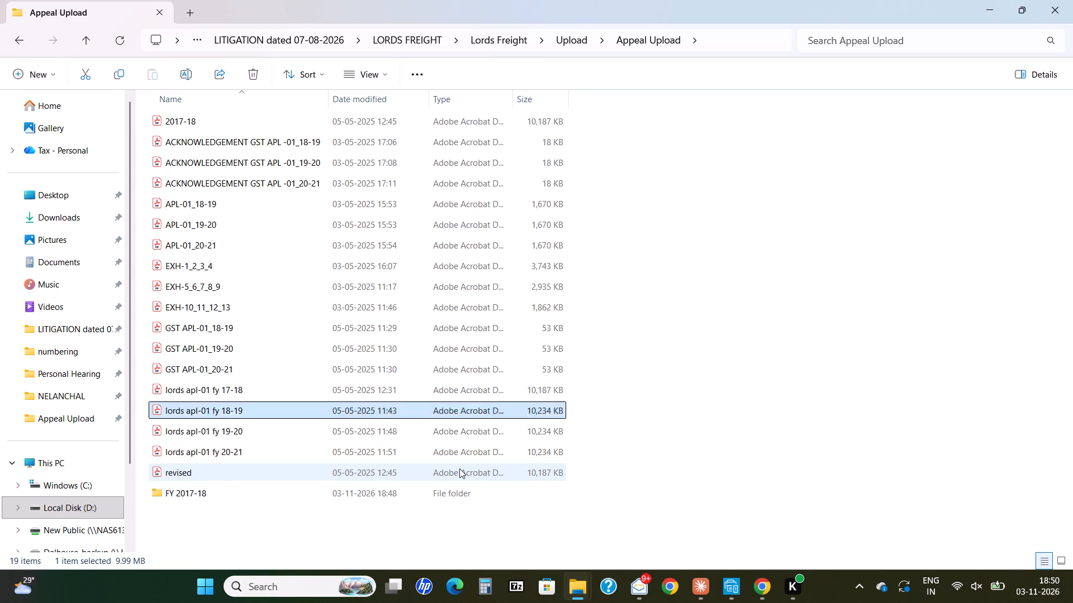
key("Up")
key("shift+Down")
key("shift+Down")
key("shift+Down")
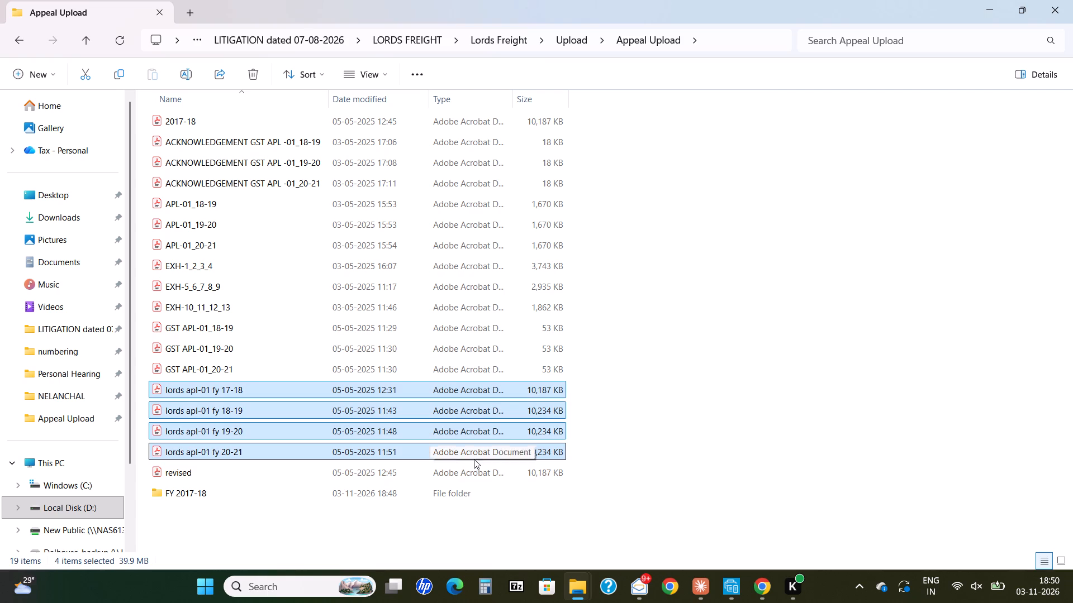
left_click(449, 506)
Move the three 17-18 PDFs out of the FY 2017-18 folder back into the Appeal Upload folder.
left_click_drag(449, 502, 454, 487)
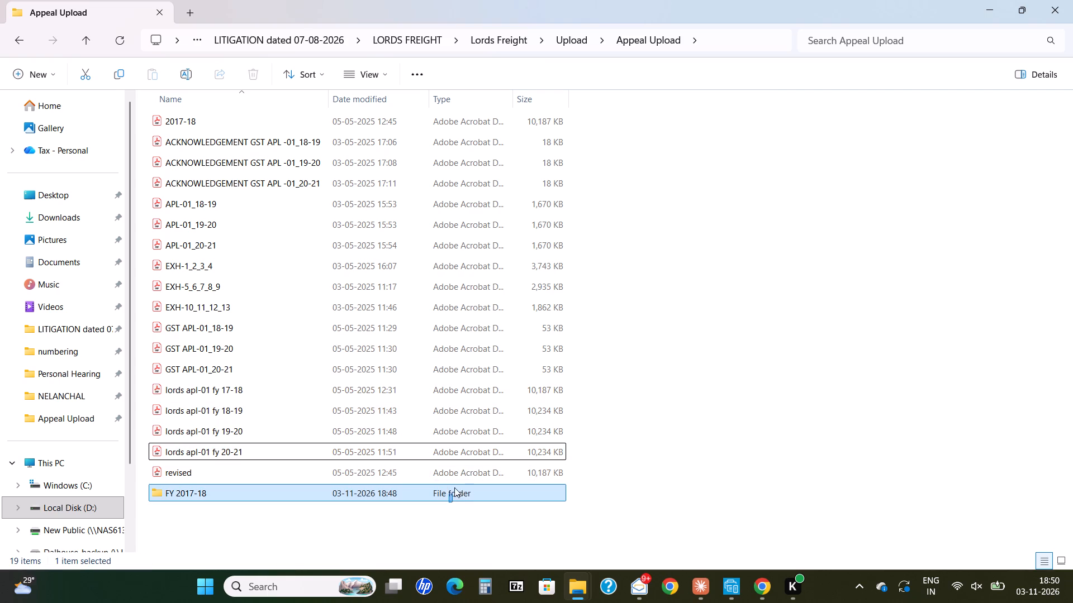
left_click_drag(454, 487, 459, 483)
double_click(449, 495)
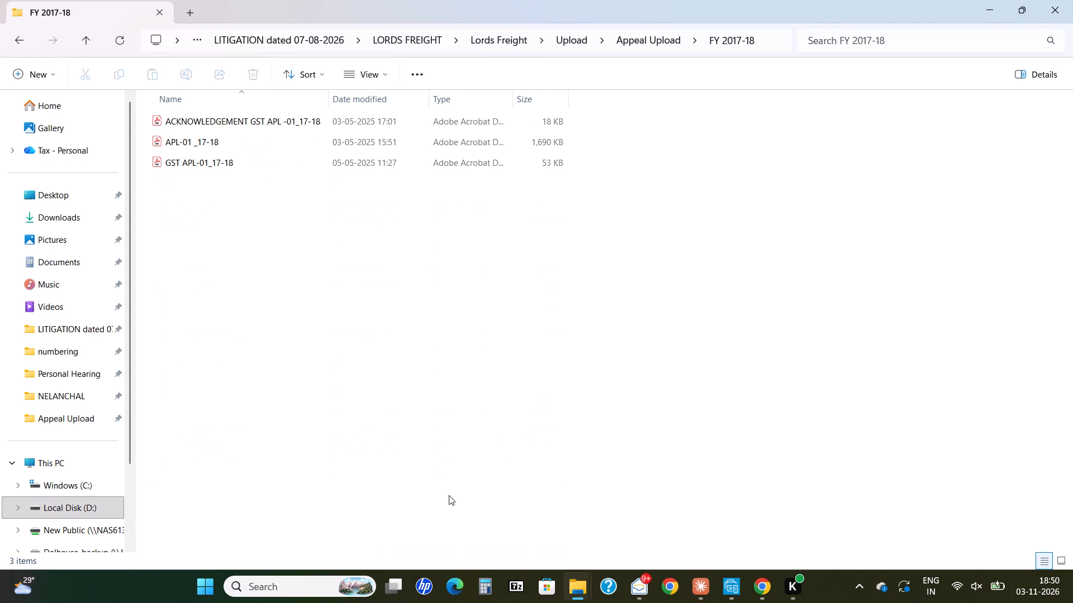
left_click_drag(441, 235, 477, 120)
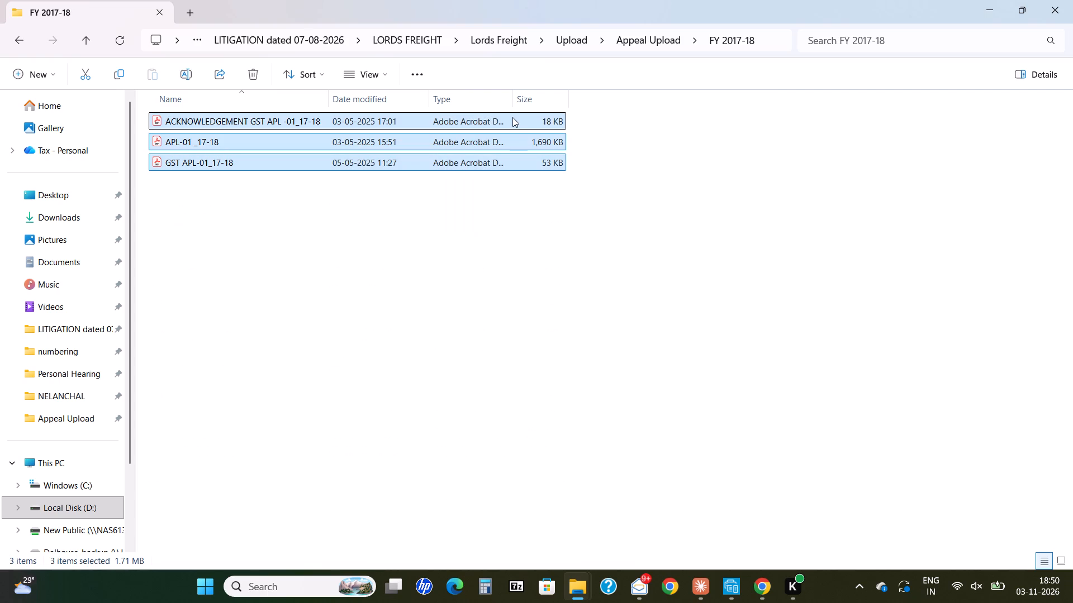
left_click_drag(512, 117, 641, 41)
key("BackSpace")
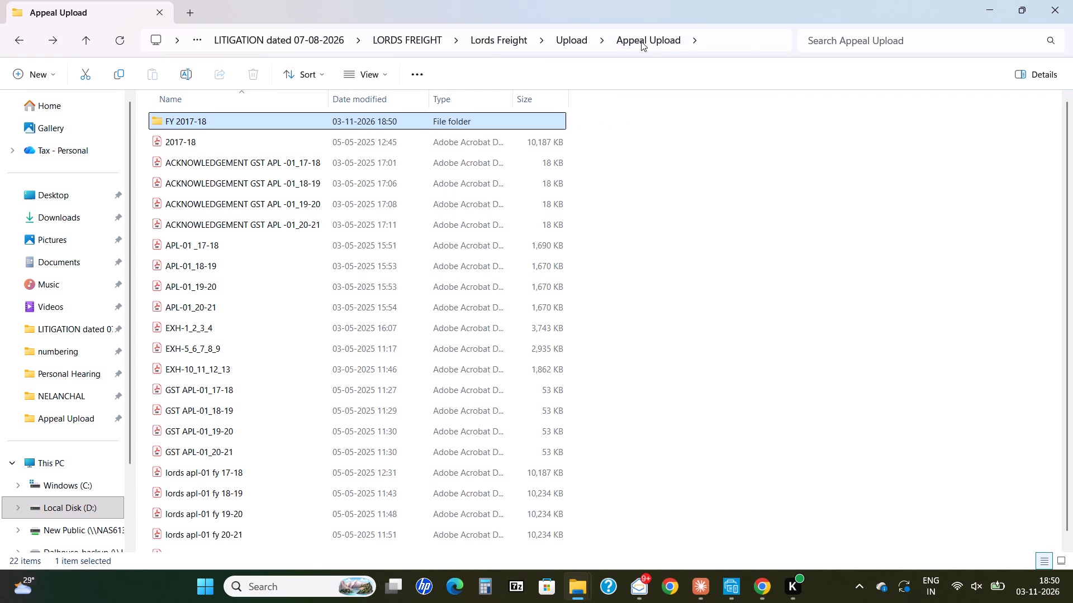
Look through the Appeal Upload file list, from the acknowledgements down to the merged appeal PDFs.
key("Down")
key("Down")
key("Down")
key("Down")
key("Down")
key("Down")
key("Down")
key("Down")
key("ctrl+r")
key("Down")
key("Down")
key("Down")
key("Down")
key("Down")
key("Down")
key("Down")
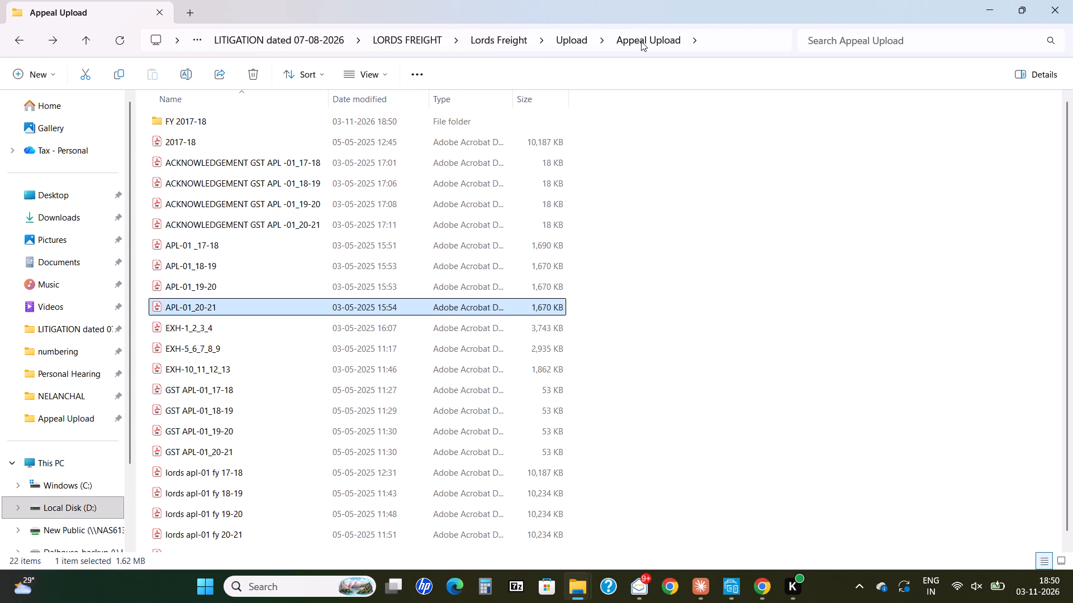
key("ctrl+r")
key("ctrl+r")
left_click(641, 41)
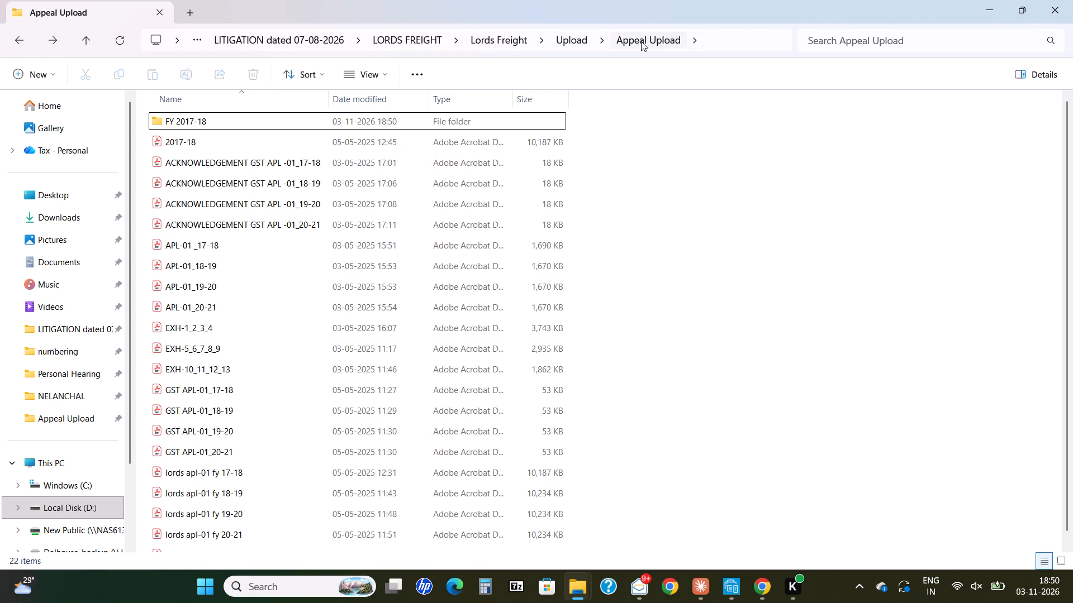
key("Down")
key("Down")
key("Down")
key("Down")
key("Down")
key("Down")
key("Down")
key("Down")
key("Down")
key("Down")
key("Down")
key("Down")
key("Down")
key("Down")
key("Down")
key("Down")
key("Down")
key("Down")
key("Down")
key("Down")
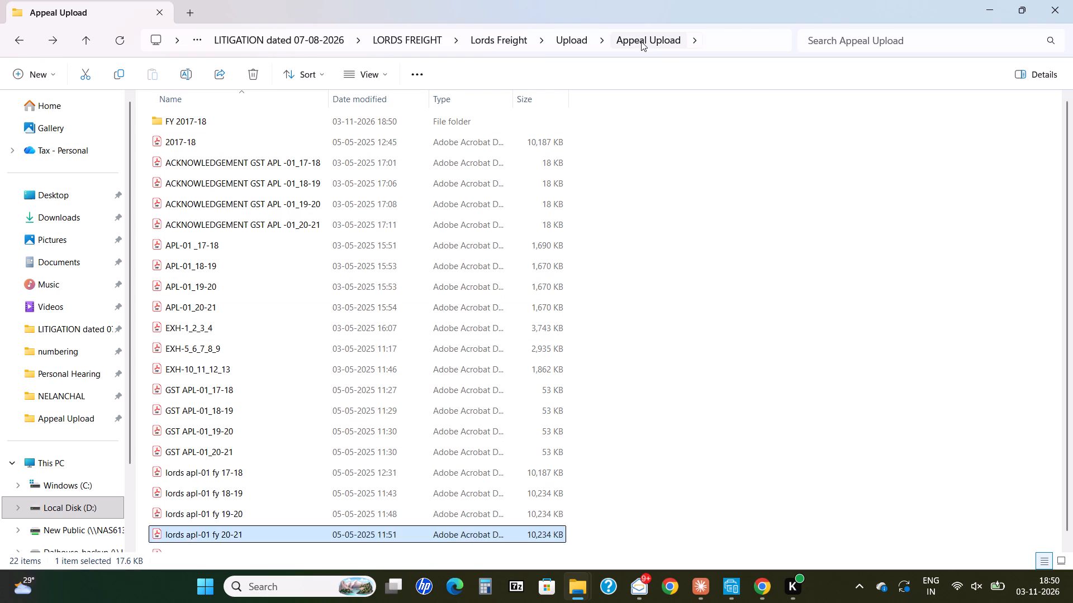
Delete the FY 2017-18 folder from Appeal Upload.
key("Up")
key("Up")
key("Up")
key("Up")
key("Up")
key("Up")
key("Up")
key("Up")
key("Up")
key("Up")
key("Up")
key("Up")
key("Up")
key("Up")
key("Up")
key("Up")
key("Up")
key("Up")
key("Up")
key("Up")
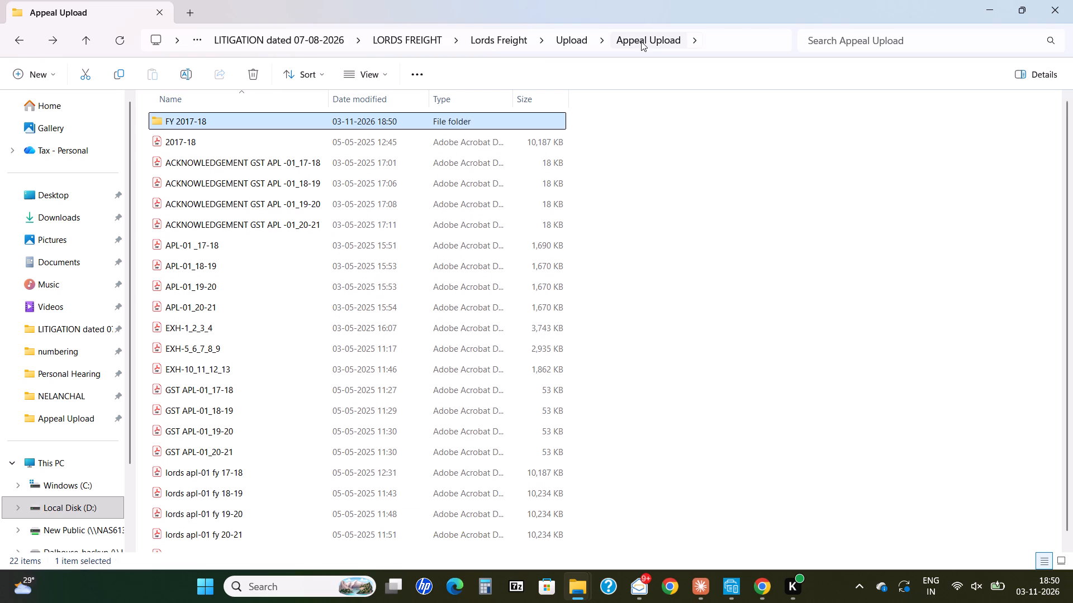
key("Delete")
Delete the 2017-18 PDF from Appeal Upload.
key("Up")
key("Down")
key("Up")
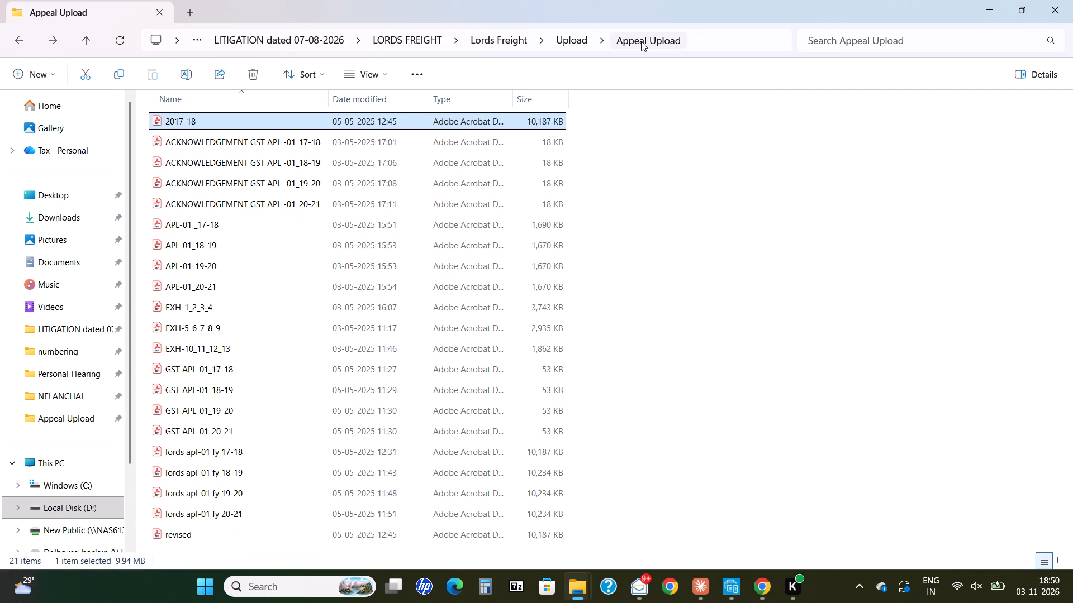
key("Delete")
Open the revised PDF and the lords apl-01 fy 17-18 PDF for comparison.
key("Down")
key("Down")
key("Down")
key("Down")
key("Down")
key("Down")
key("Down")
key("Down")
key("Down")
key("Down")
key("Down")
key("Down")
key("Down")
key("Down")
key("Down")
key("Down")
key("Down")
key("Down")
key("Down")
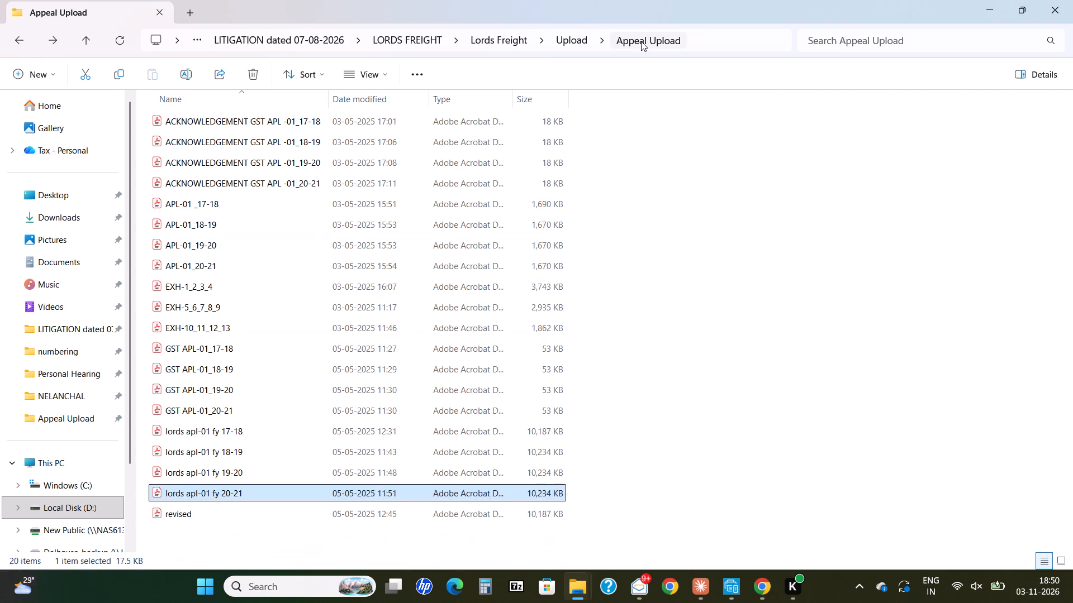
key("Up")
key("Down")
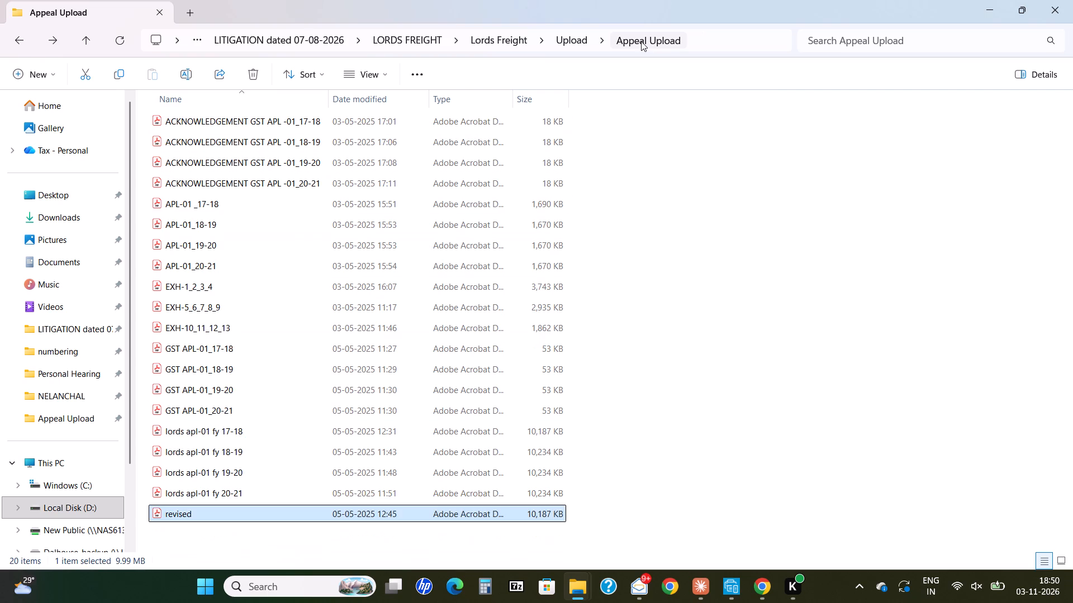
key("Return")
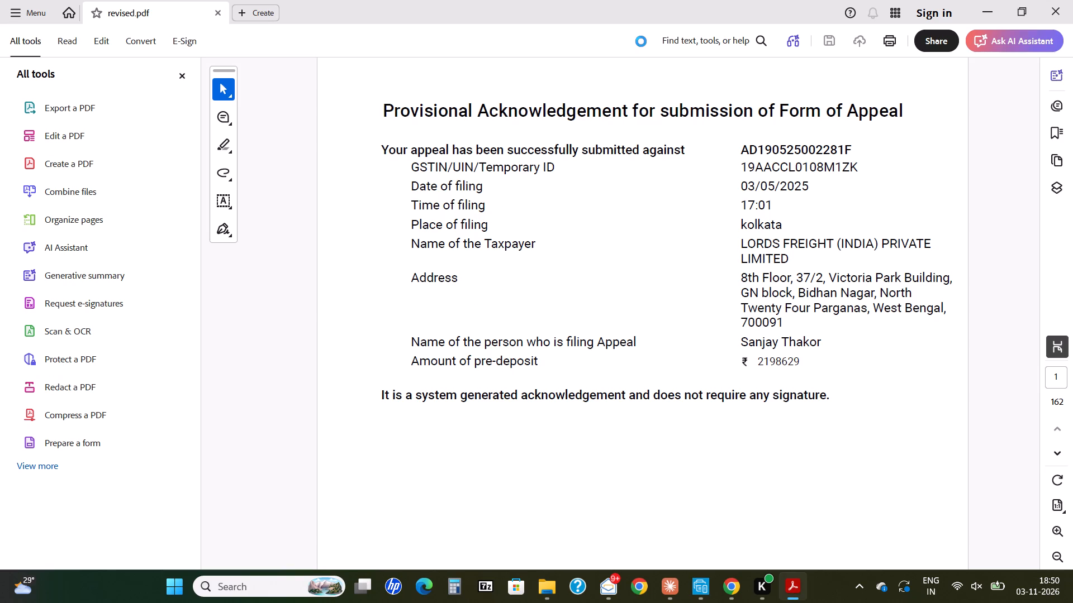
key("alt+Tab")
key("Up")
key("Up")
key("Up")
key("Up")
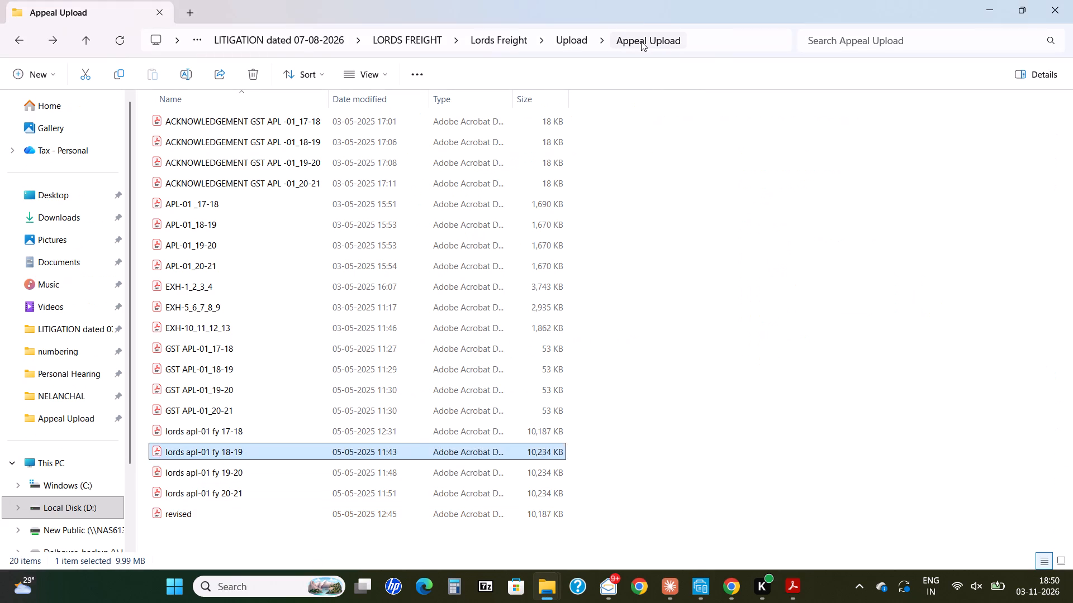
key("Return")
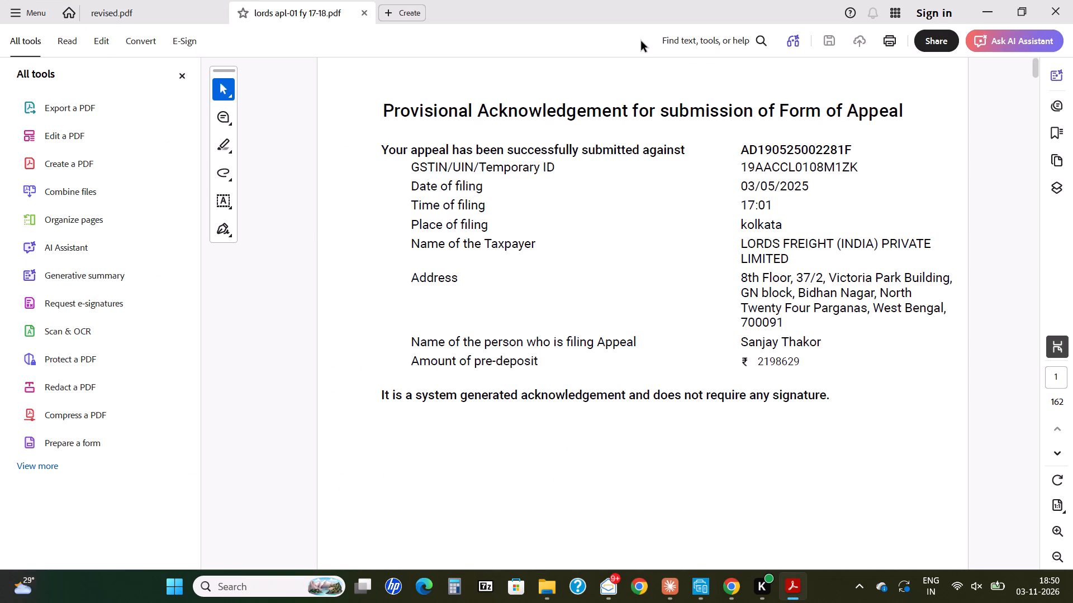
Compare the revised PDF with lords apl-01 fy 17-18, alternating between them through the acknowledgement, index and Form GST APL-01 pages.
key("ctrl+Tab")
key("ctrl+Tab")
key("ctrl+Tab")
key("ctrl+Tab")
key("Return")
key("Return")
key("Return")
key("ctrl+Tab")
key("Return")
key("Return")
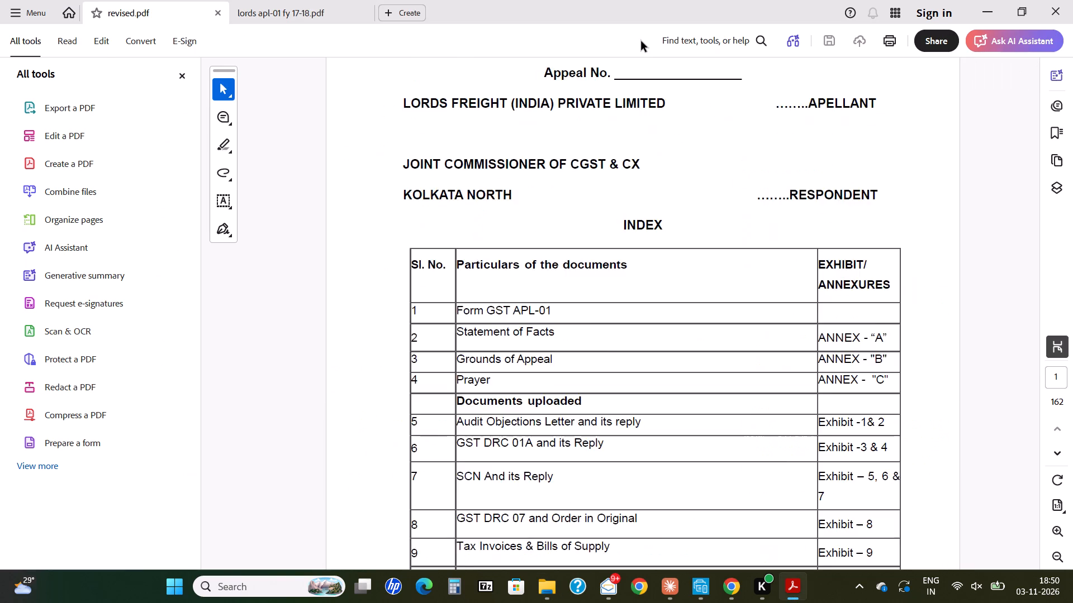
key("Return")
key("ctrl+Tab")
key("ctrl+Tab")
key("Return")
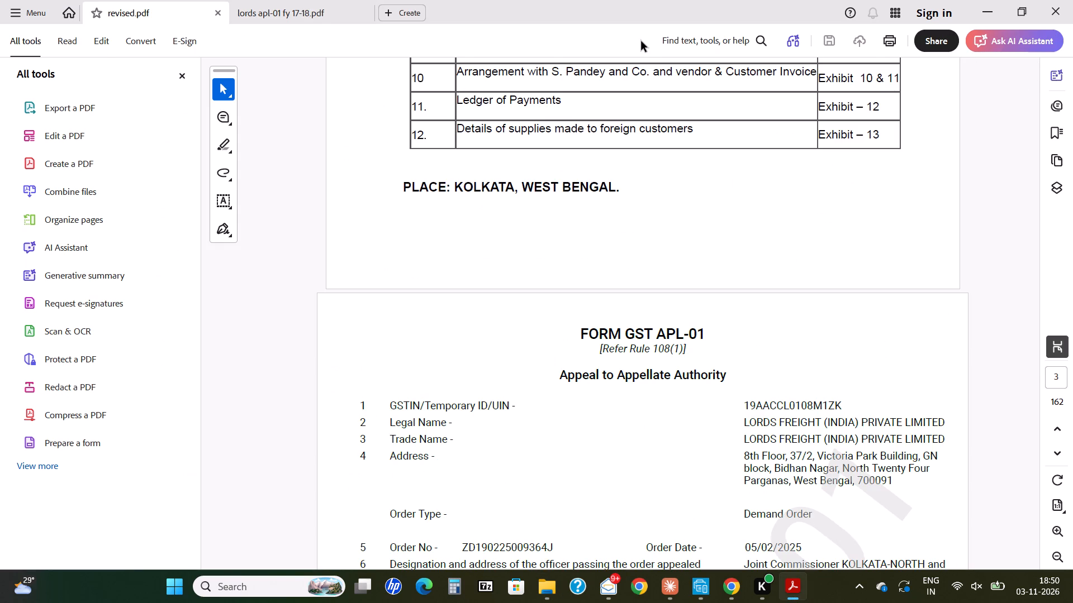
Compare the Form GST APL-01 pages of the revised and lords apl-01 fy 17-18 PDFs, then close both files.
key("Return")
key("ctrl+Tab")
key("Return")
key("Return")
key("ctrl+Tab")
key("ctrl+Tab")
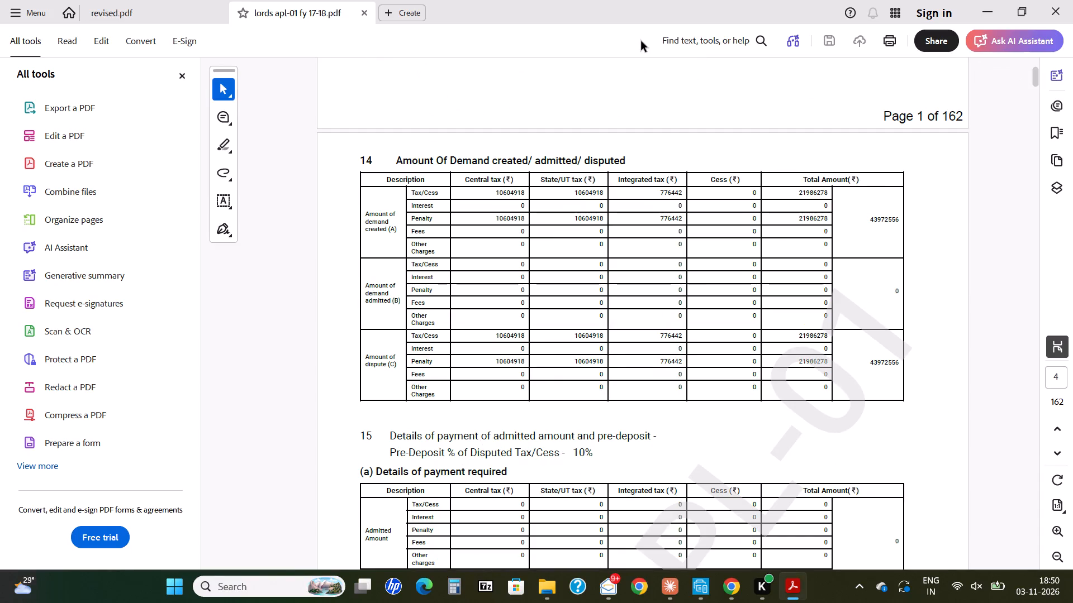
key("ctrl+q")
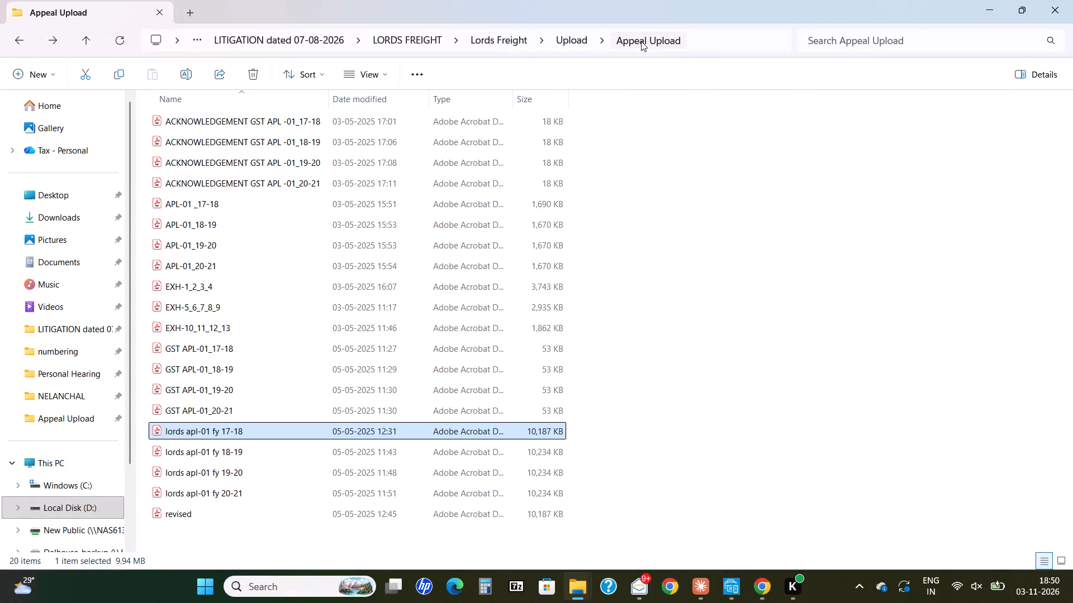
Delete the revised PDF from Appeal Upload.
key("Down")
key("Down")
key("Down")
key("Down")
key("Down")
key("Down")
key("Down")
key("Down")
key("Delete")
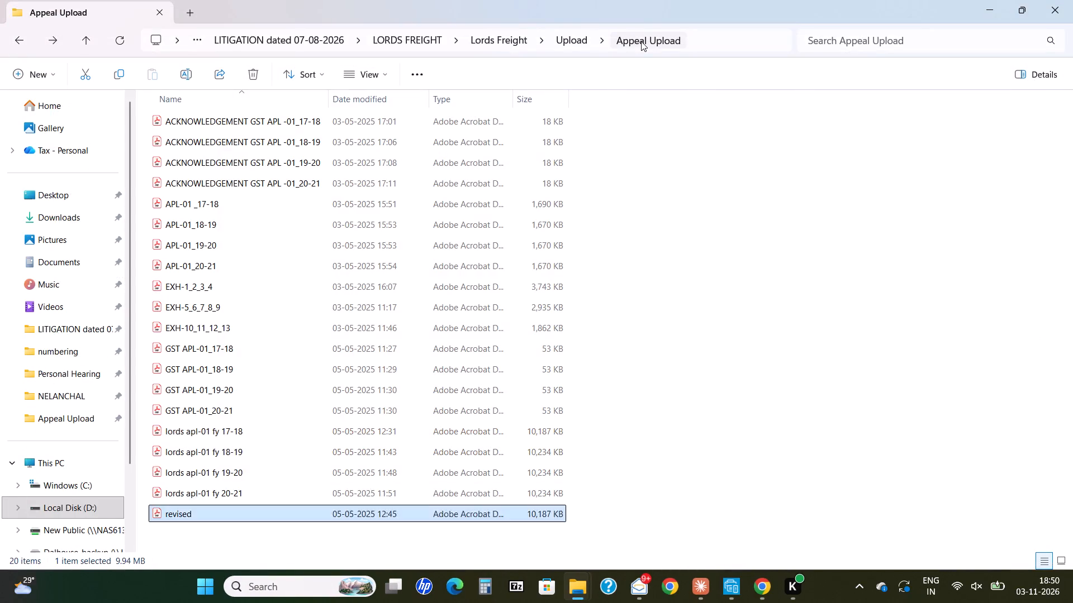
Create a folder named LORDS FREIGHT in Appeal Upload.
key("ctrl+shift+n")
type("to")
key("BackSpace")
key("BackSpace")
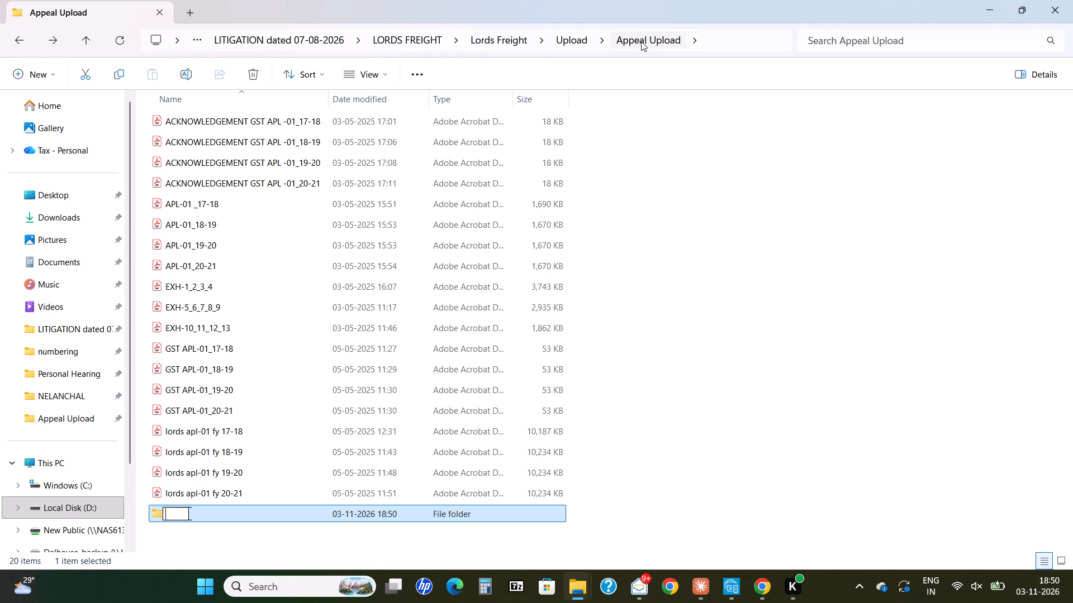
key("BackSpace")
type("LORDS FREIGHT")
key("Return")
Move the four lords apl-01 PDFs for fy 17-18 through 20-21 into the LORDS FREIGHT folder and return to Appeal Upload.
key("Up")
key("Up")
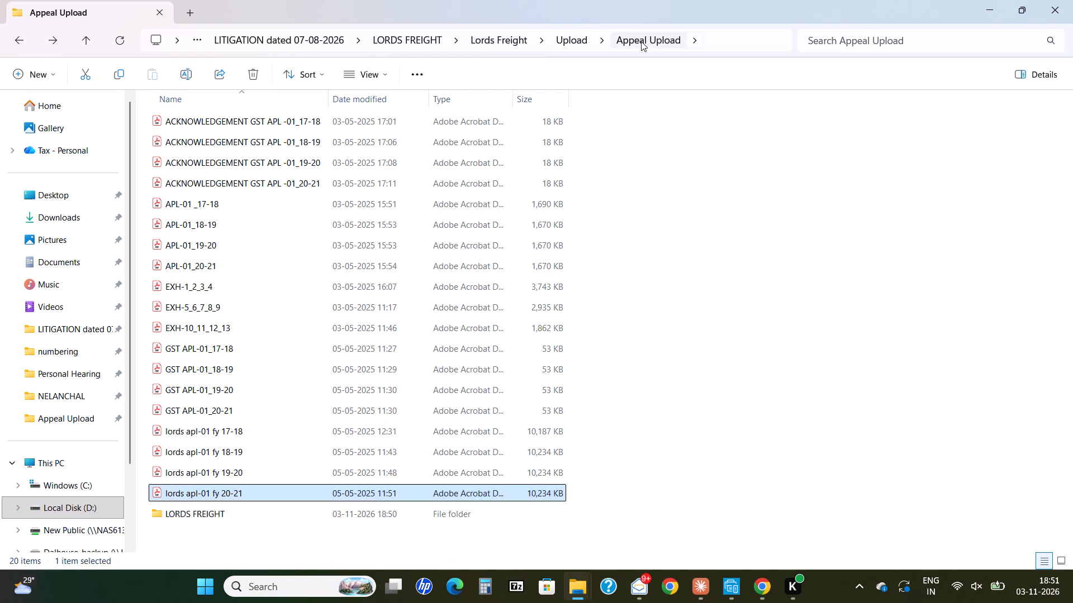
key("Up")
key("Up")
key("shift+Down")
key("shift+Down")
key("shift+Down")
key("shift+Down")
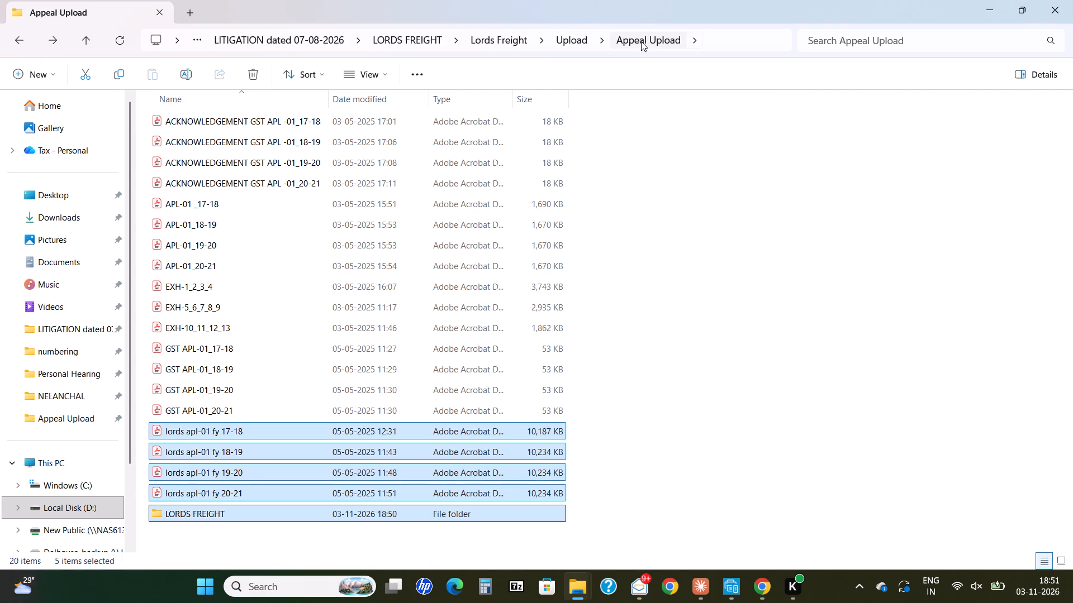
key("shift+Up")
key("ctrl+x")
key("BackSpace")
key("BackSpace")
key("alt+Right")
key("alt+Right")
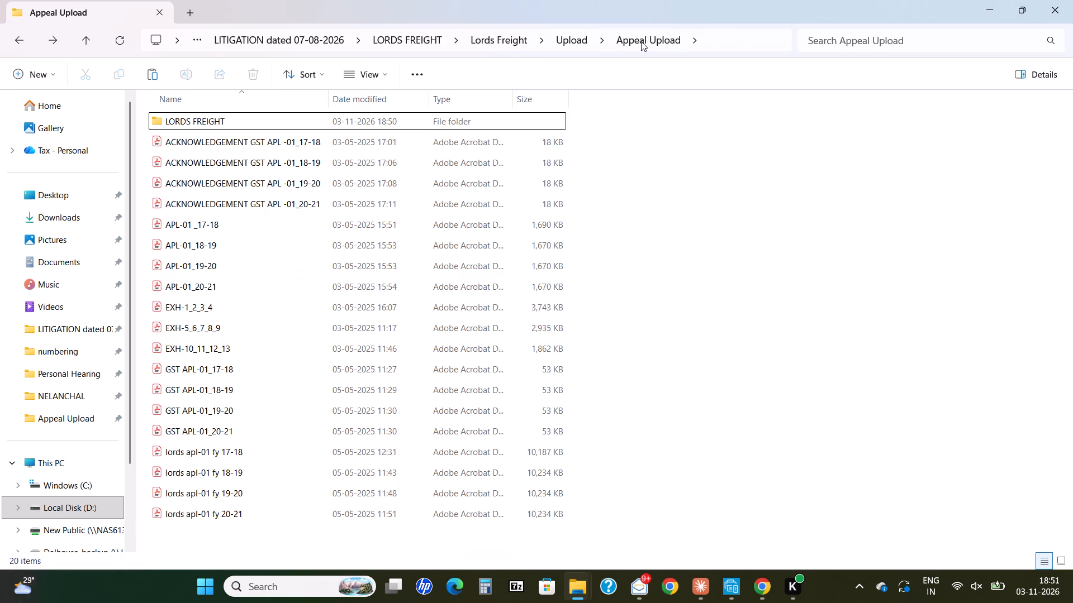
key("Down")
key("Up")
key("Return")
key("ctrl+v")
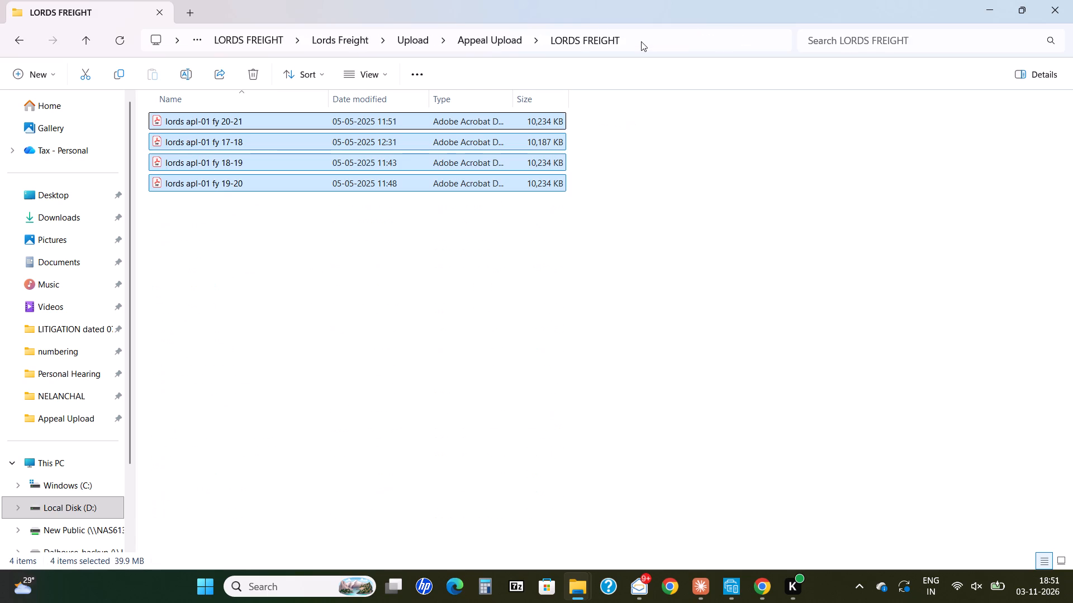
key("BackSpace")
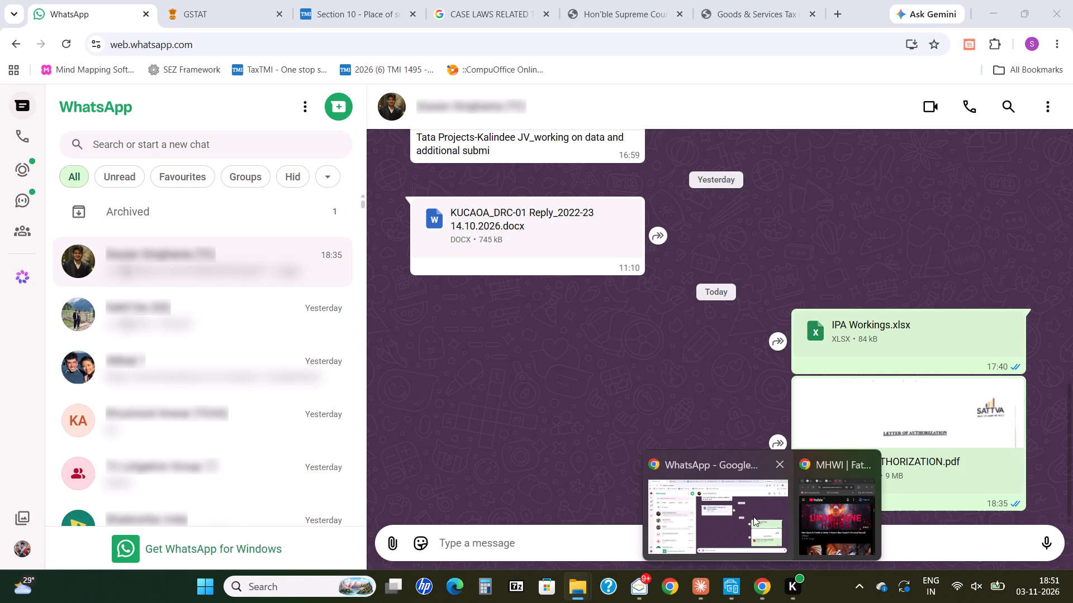
Switch back to the Appeal Upload window and select the LORDS FREIGHT folder.
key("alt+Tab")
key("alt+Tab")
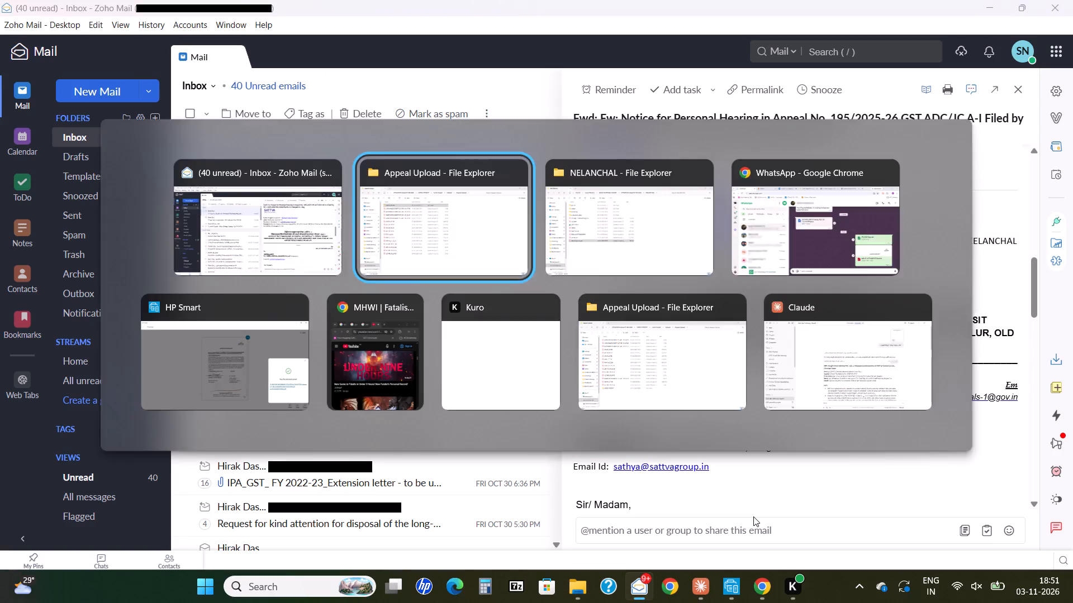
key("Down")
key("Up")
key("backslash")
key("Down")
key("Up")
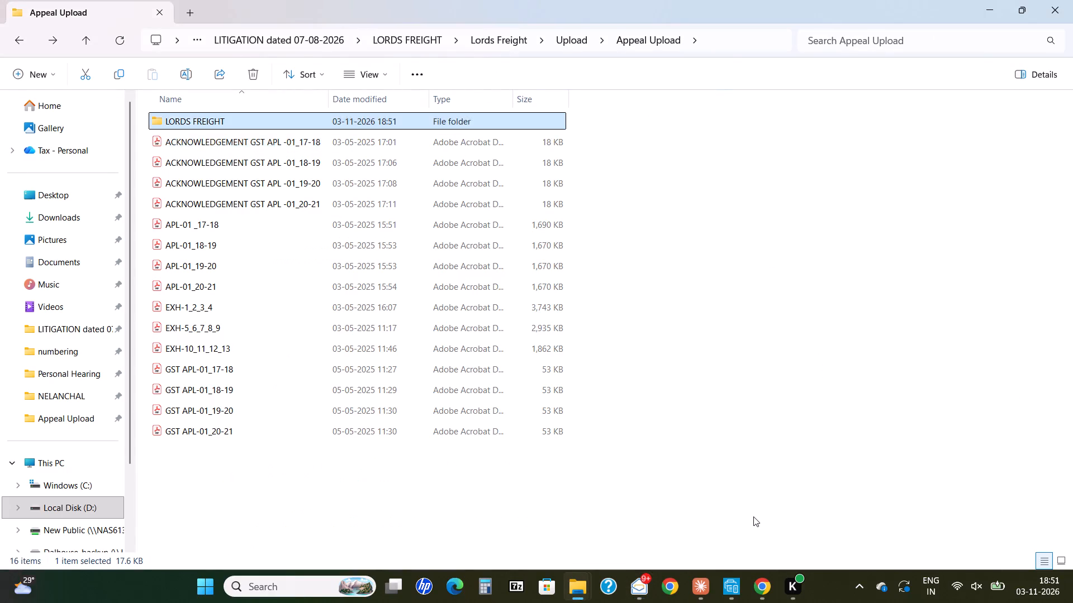
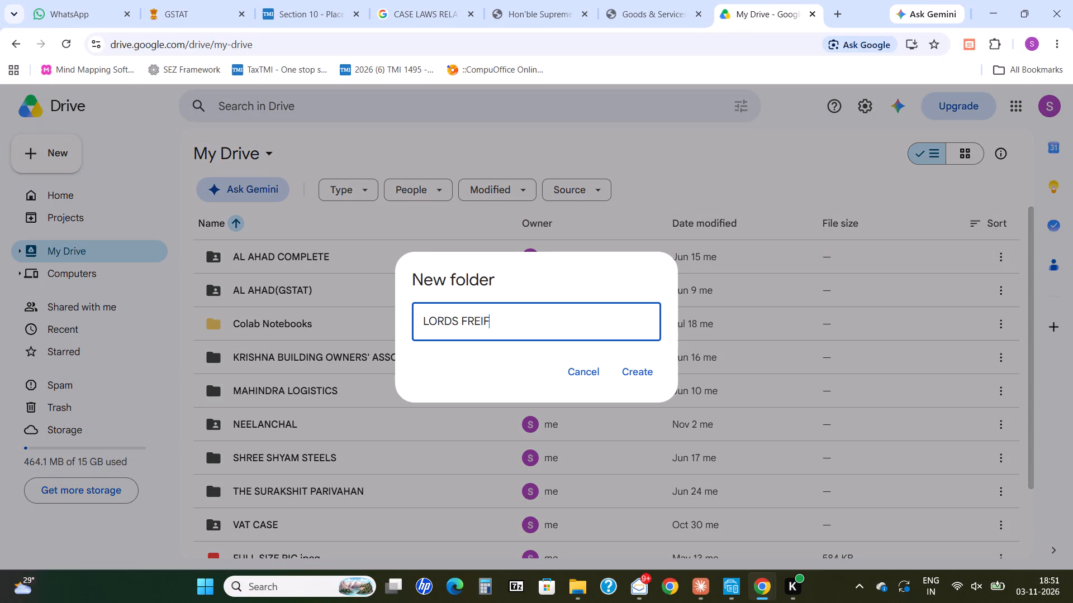
Create a folder named LORDS FREIGHT in My Drive.
type("HT")
key("BackSpace")
key("BackSpace")
key("BackSpace")
type("GHT")
key("Return")
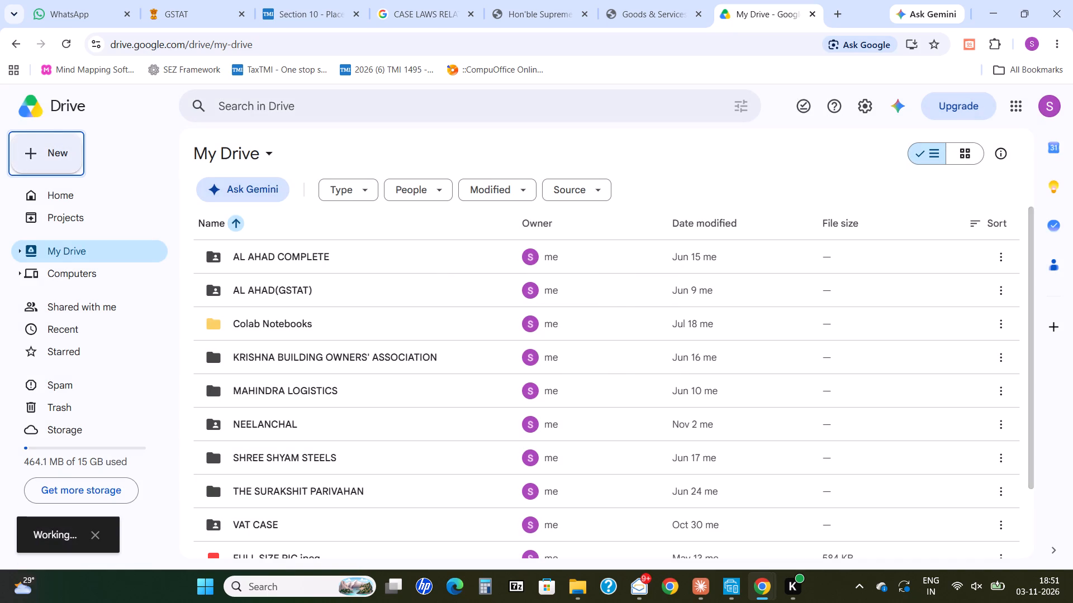
Upload the four lords apl-01 PDFs, FY 17-18 to 20-21, from File Explorer into the LORDS FREIGHT folder in Google Drive.
key("alt+Tab")
key("alt+Tab")
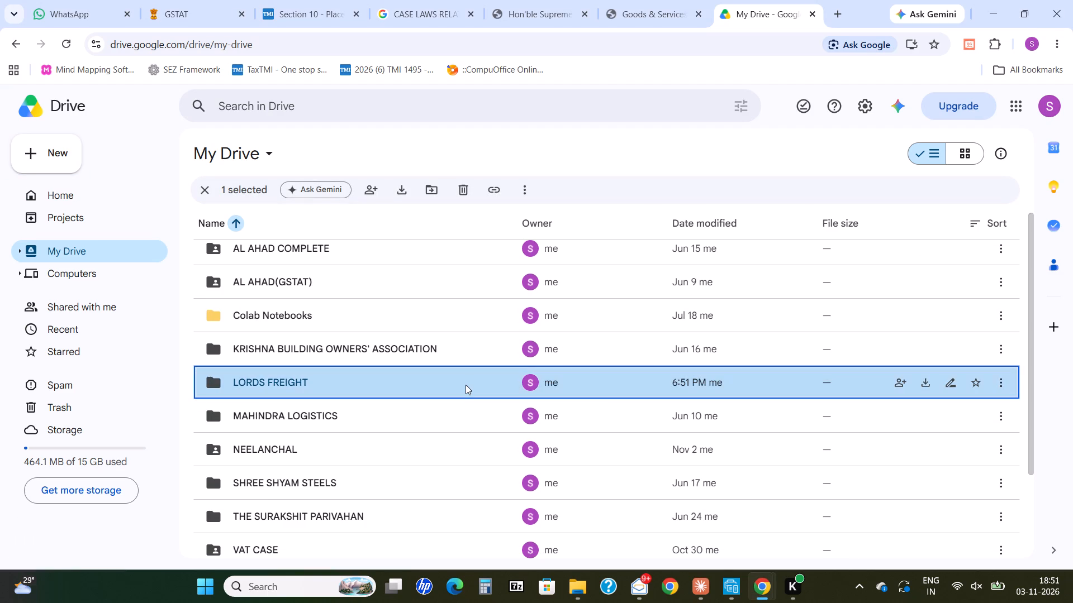
double_click(466, 385)
key("alt+Tab")
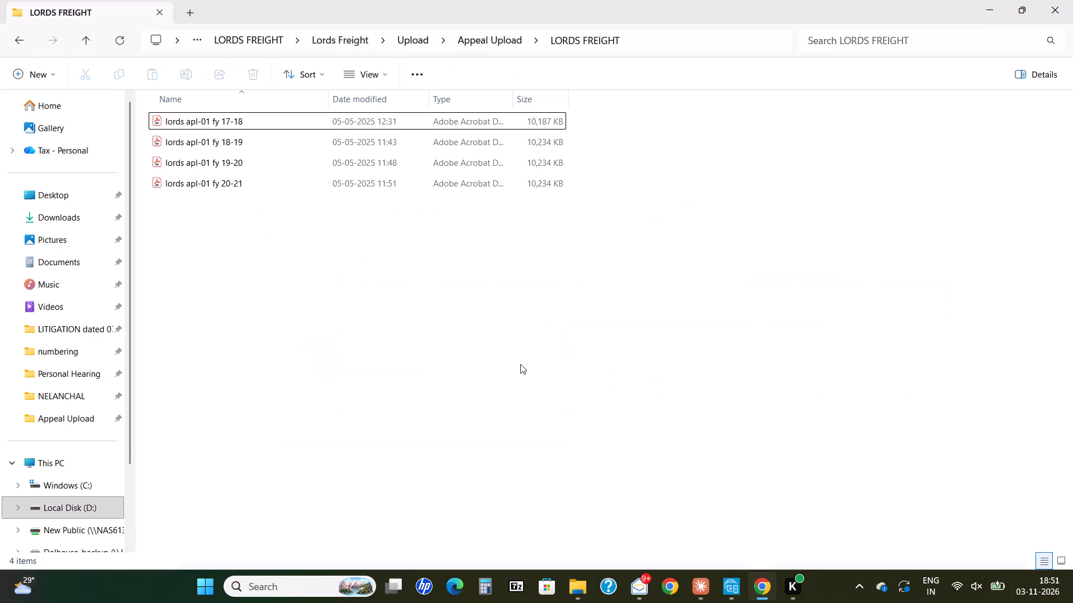
left_click_drag(268, 246, 297, 96)
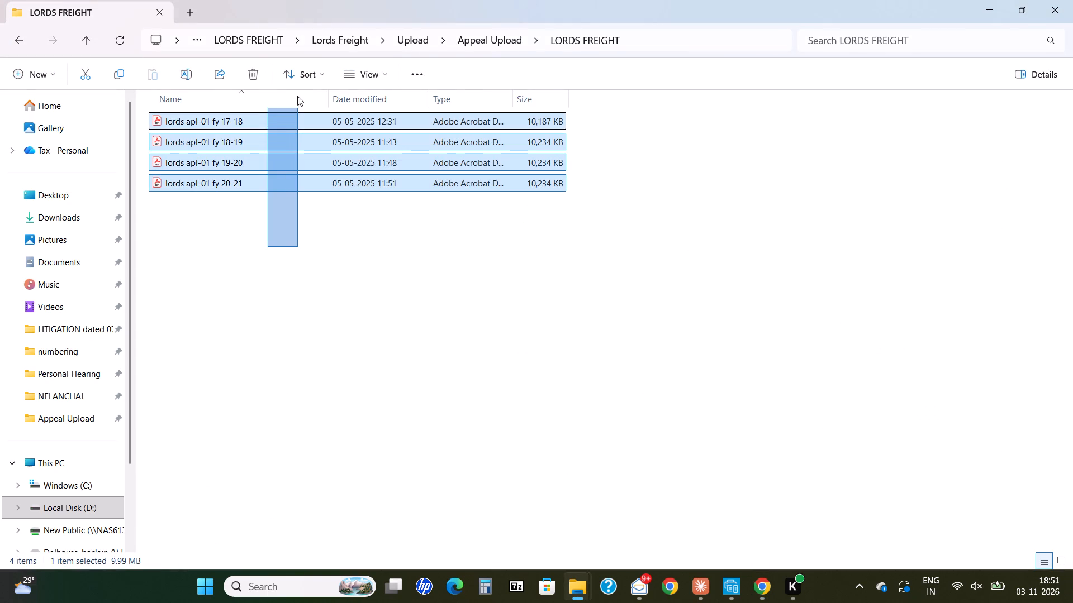
left_click_drag(297, 96, 297, 90)
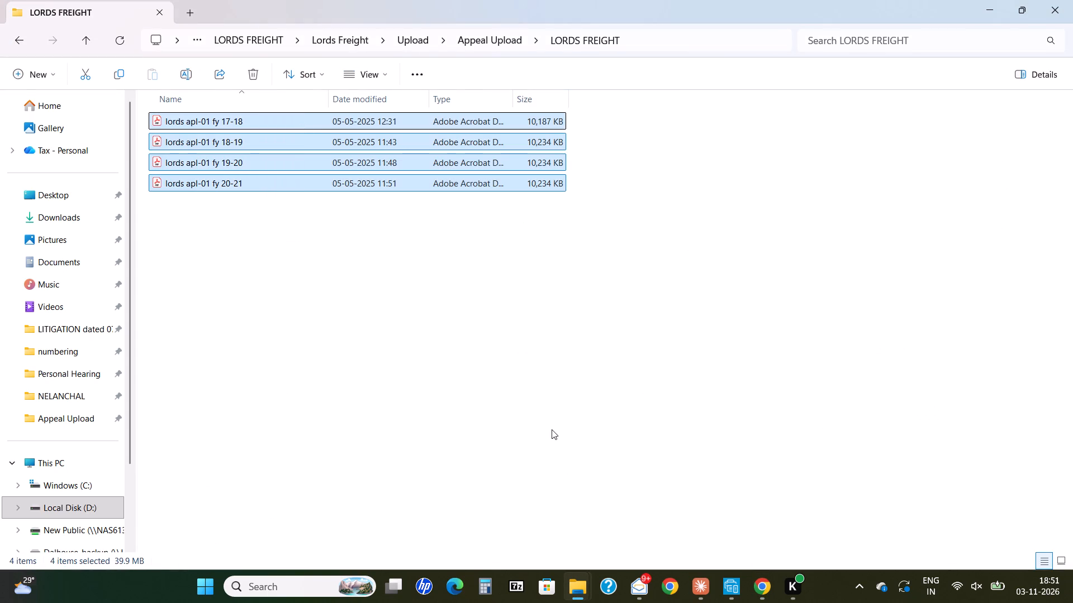
left_click_drag(289, 144, 477, 323)
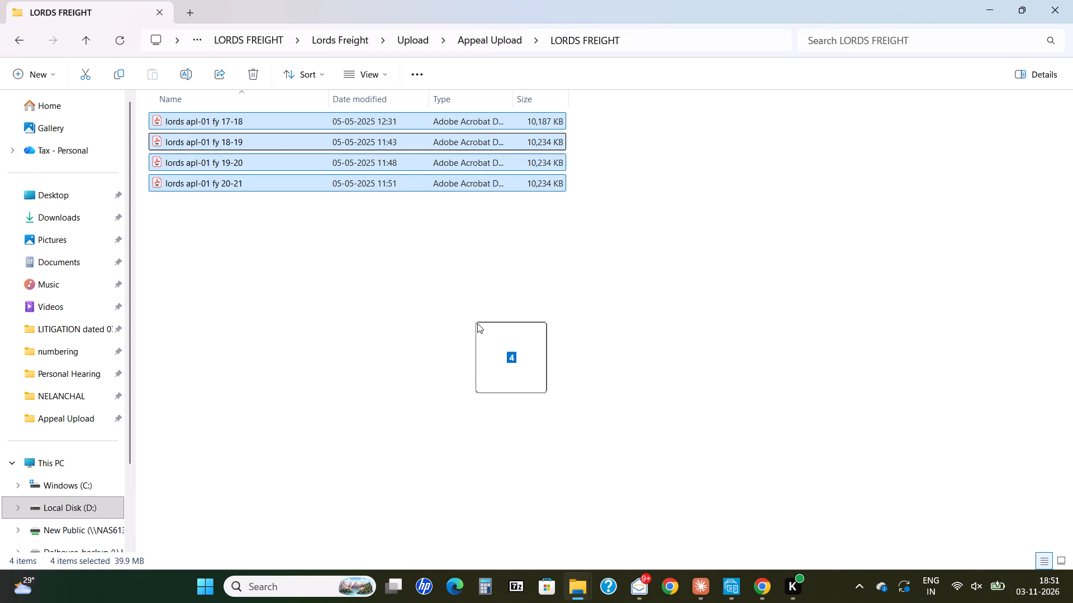
left_click_drag(477, 323, 479, 324)
key("alt+Tab")
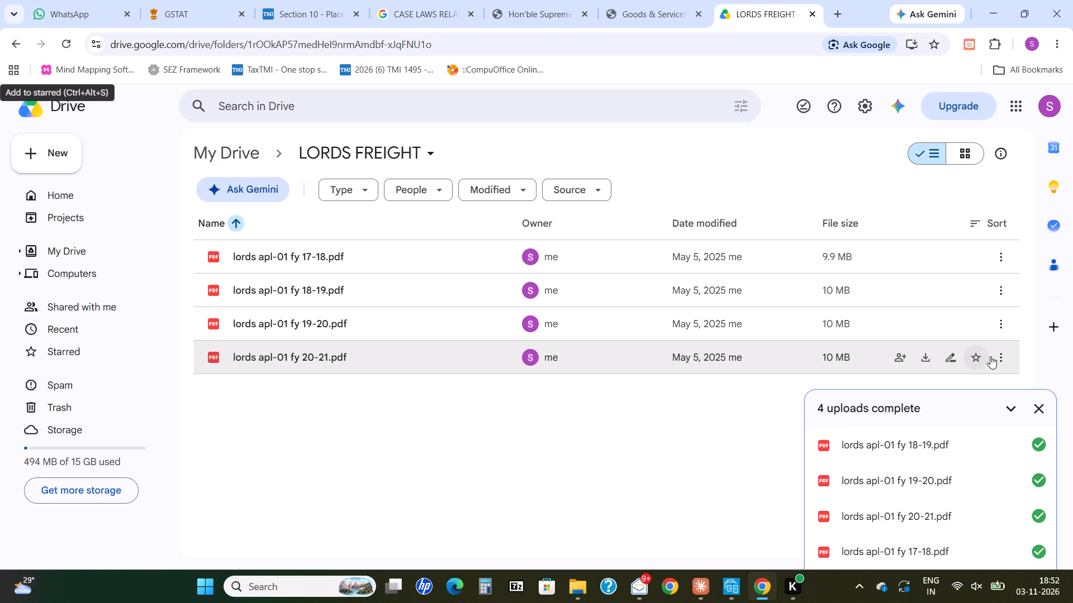
left_click(1049, 411)
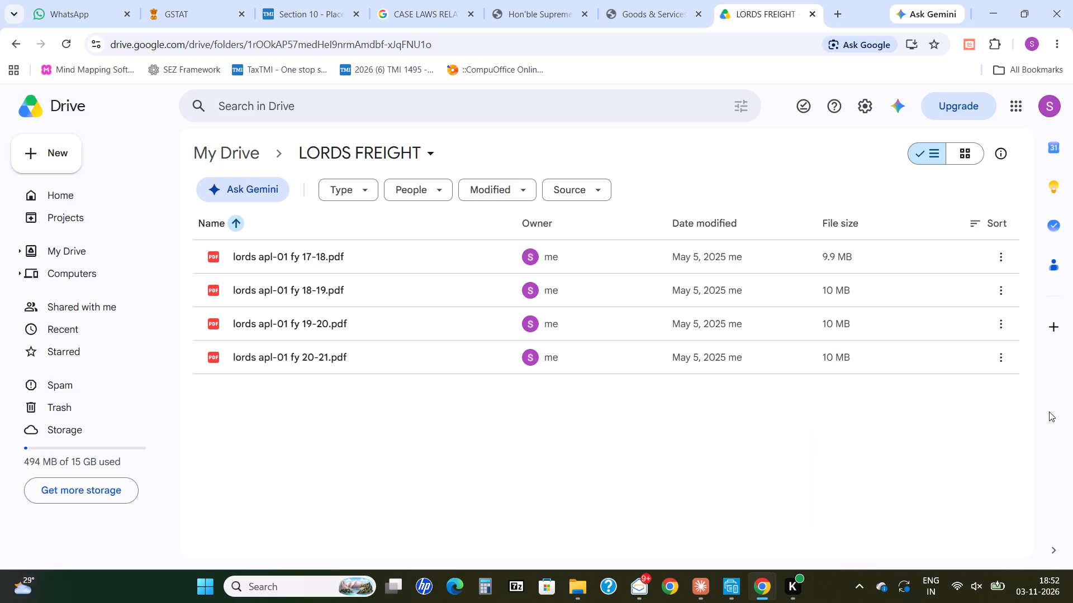
Share the LORDS FREIGHT folder from My Drive with general access set to anyone with the link.
left_click(336, 153)
left_click(266, 161)
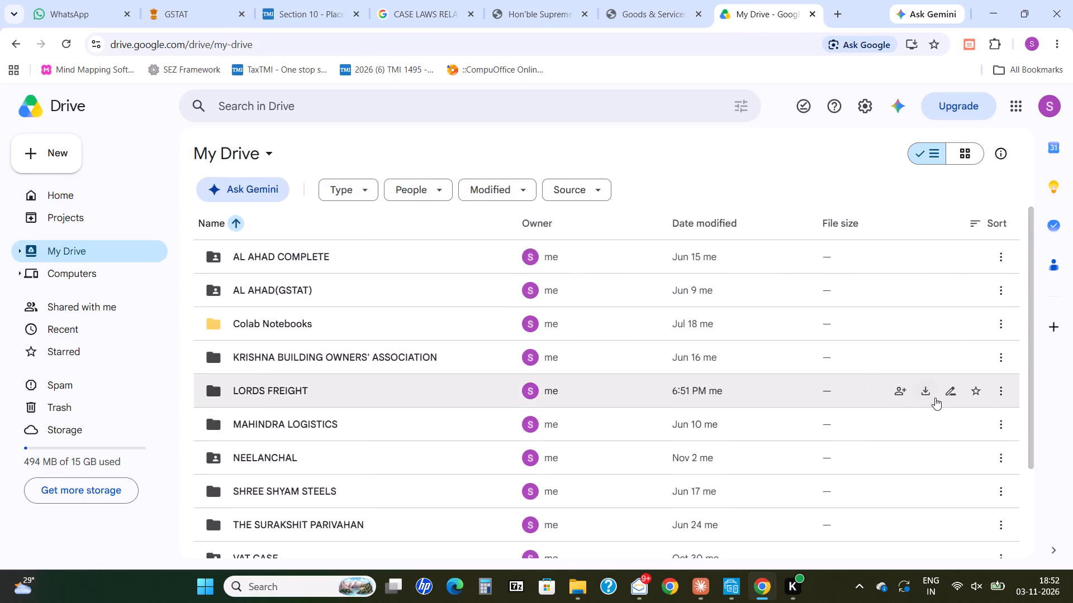
left_click(899, 395)
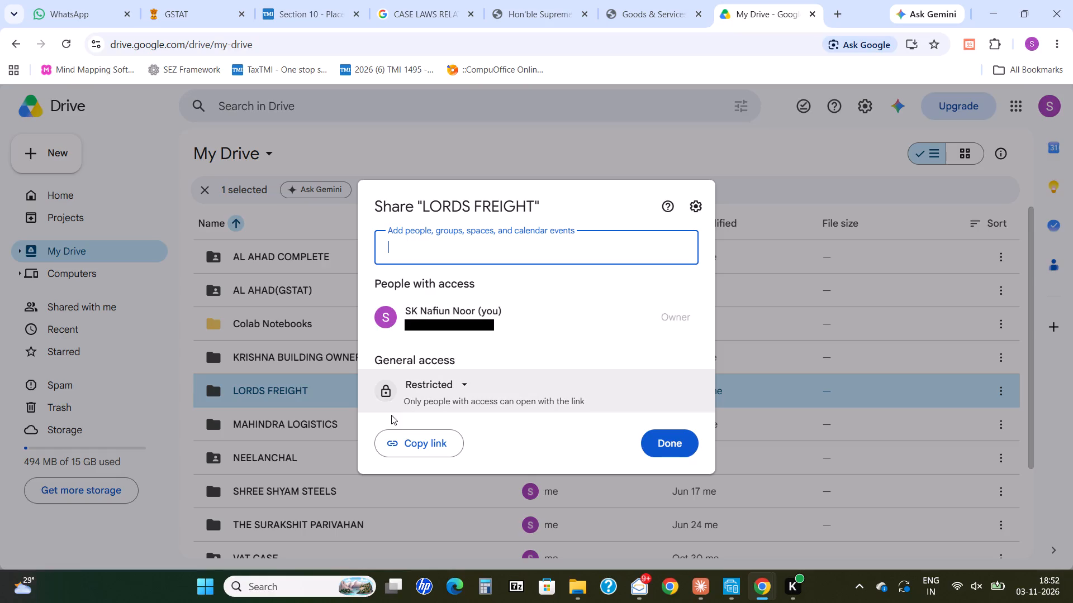
left_click(437, 394)
left_click(498, 453)
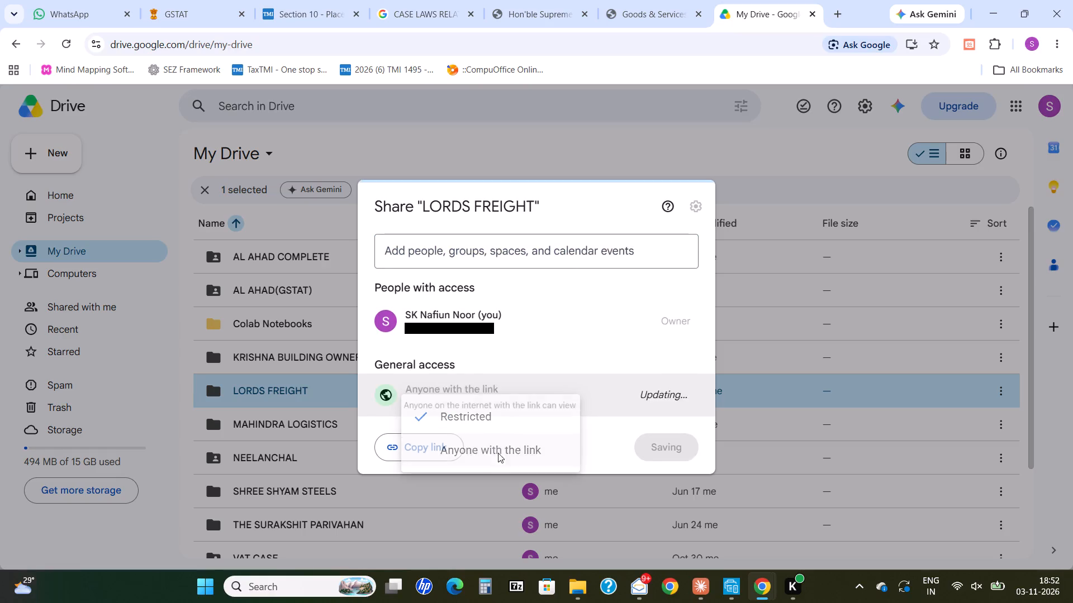
left_click(680, 452)
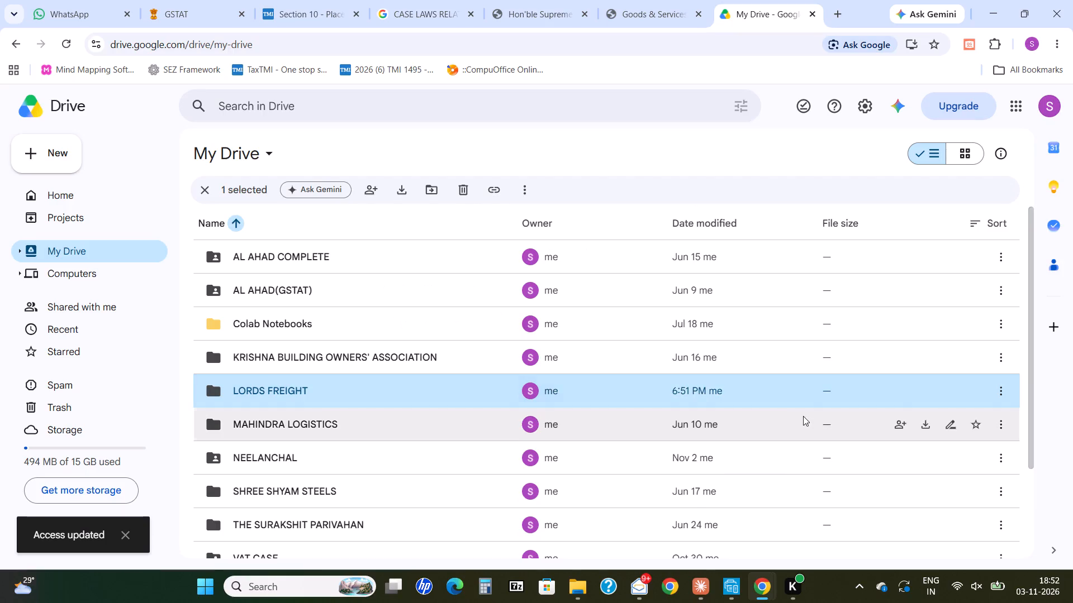
Copy the sharing link of the LORDS FREIGHT folder.
left_click(896, 386)
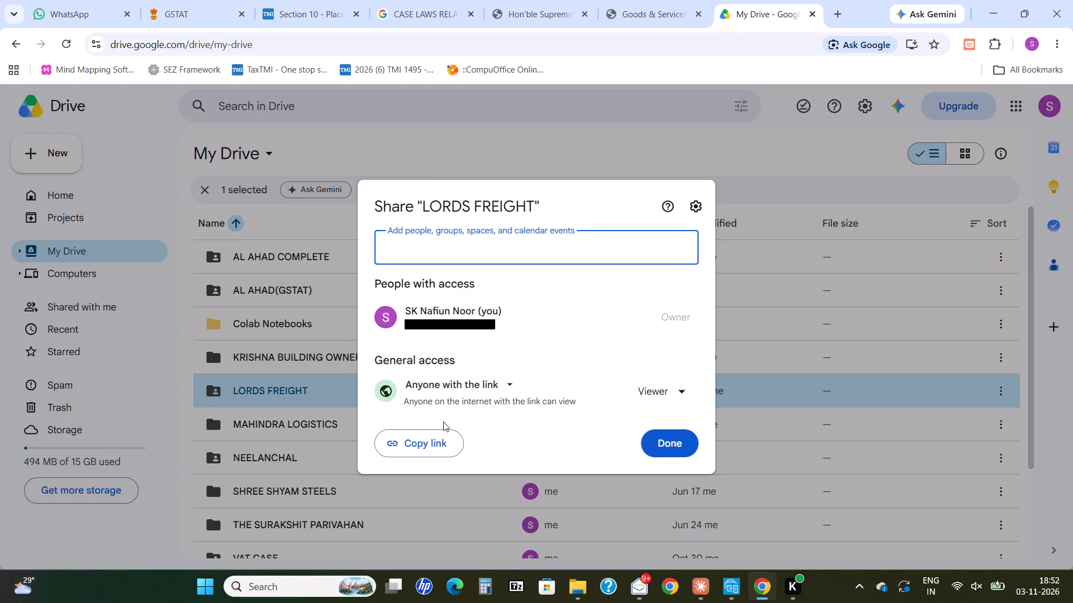
left_click(436, 442)
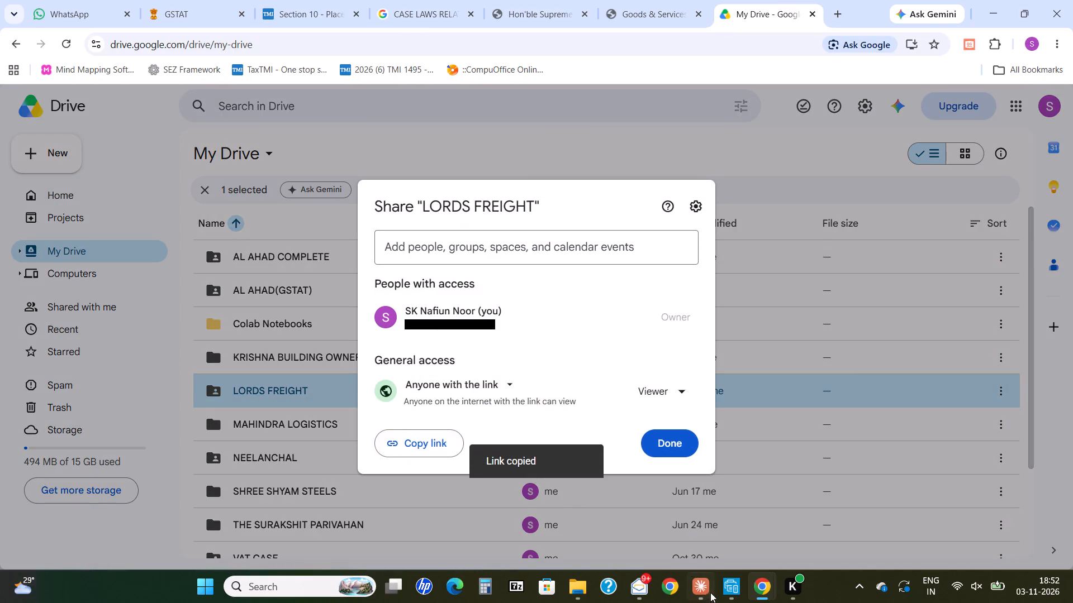
Start a new email in Zoho Mail addressed only to the suggested contact Rohit.
left_click(643, 598)
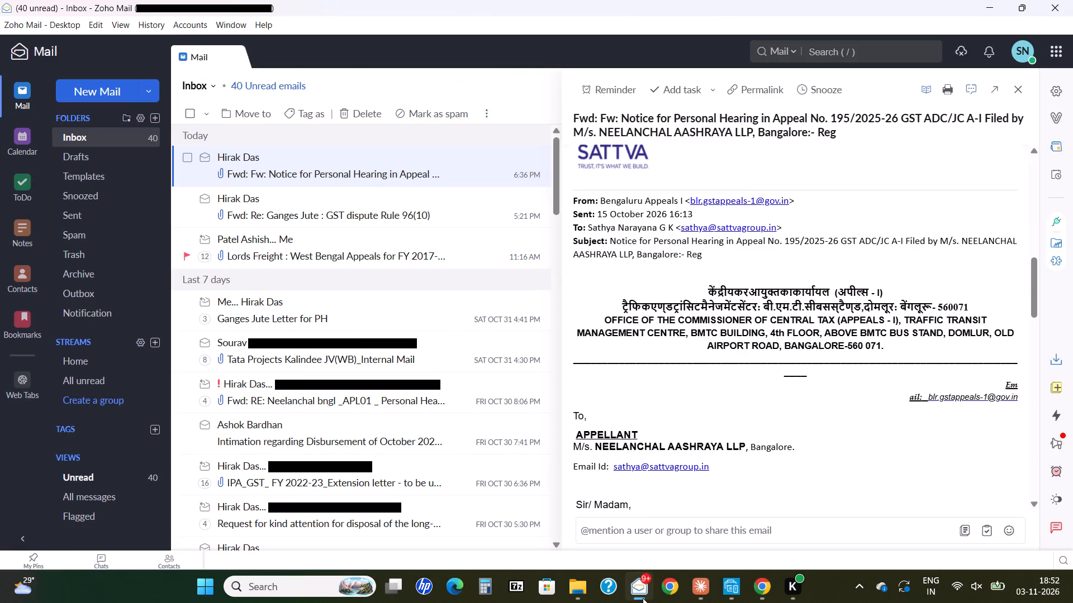
key("c")
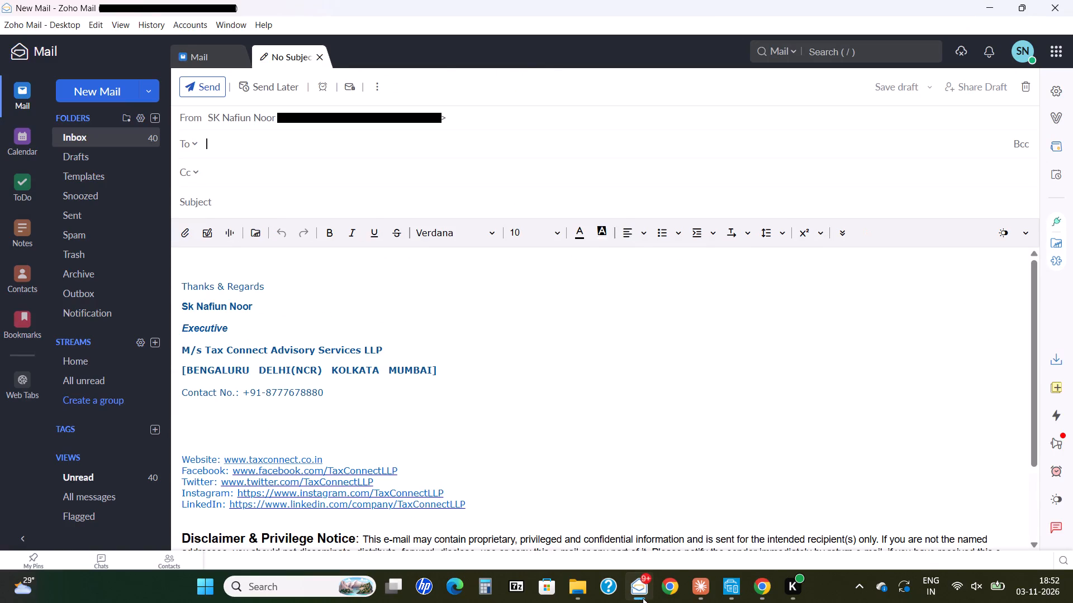
type("ROHIT")
key("Return")
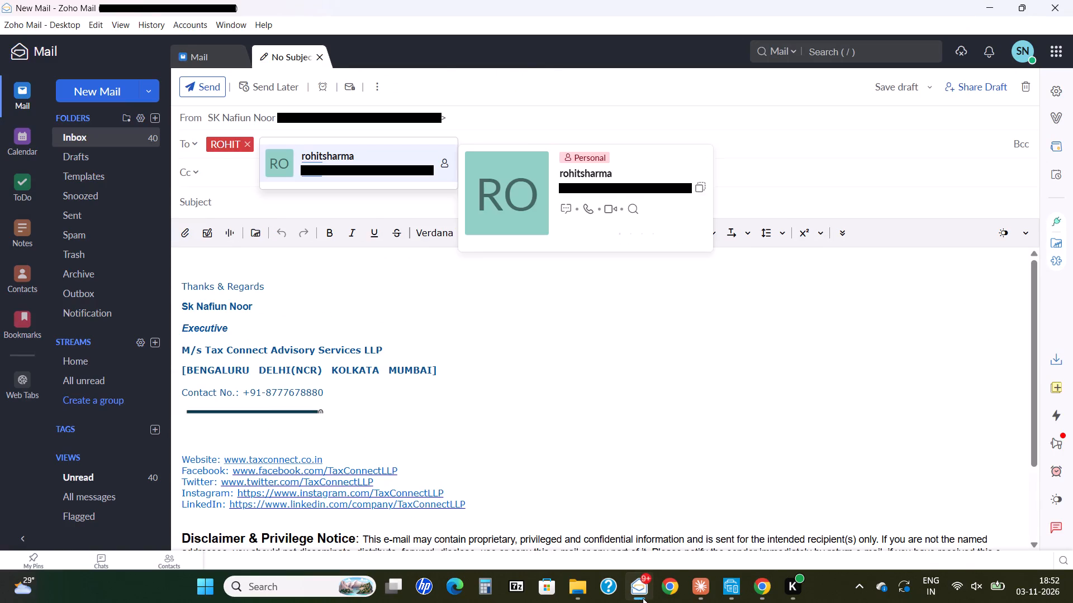
key("Return")
key("shift+Tab")
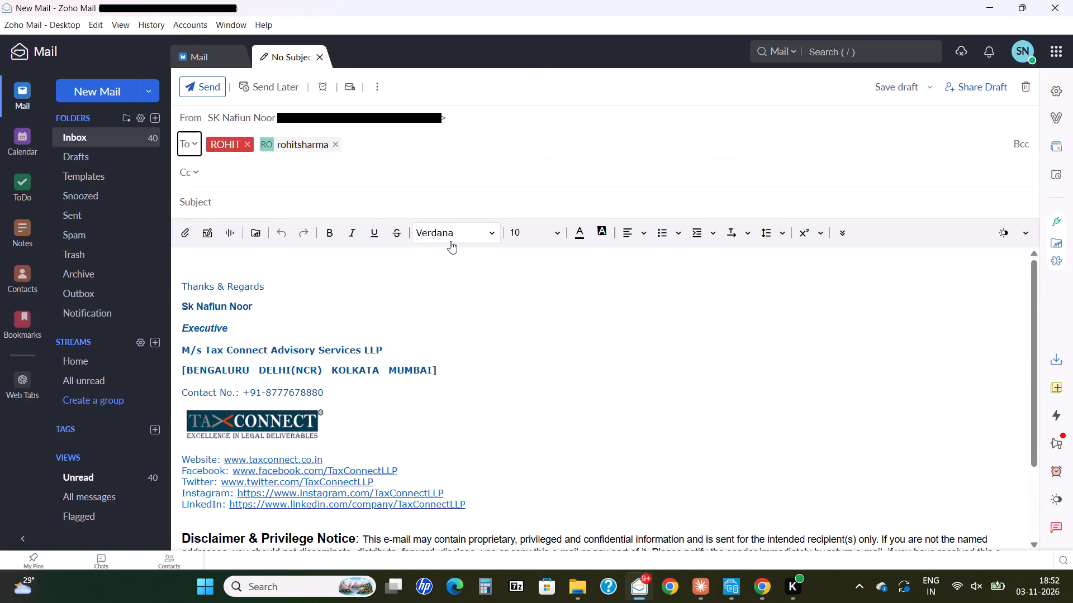
key("Tab")
key("Left")
key("Left")
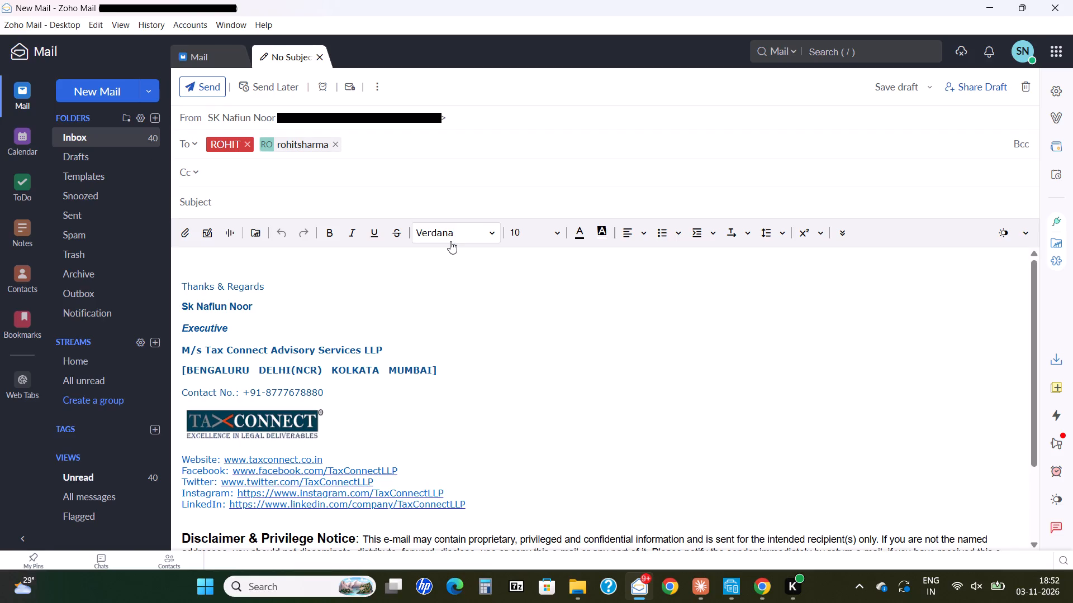
key("Left")
key("Left")
key("Left")
key("BackSpace")
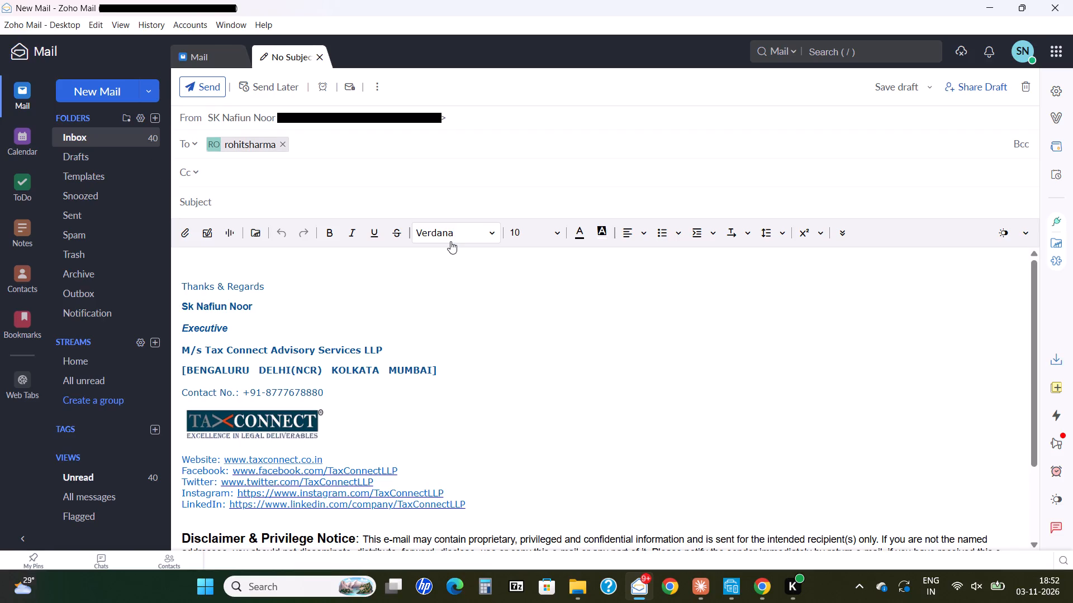
key("Up")
Add the contact Hirak as the Cc recipient of the email.
key("Tab")
key("Tab")
key("Tab")
key("Tab")
type("HIRAK")
key("Tab")
Enter the email subject "LORDS FREIGHT APL-01 (4 NOS)".
type("LORDS")
key("space")
type("FREIGHT APL-01 FY 2017")
key("minus")
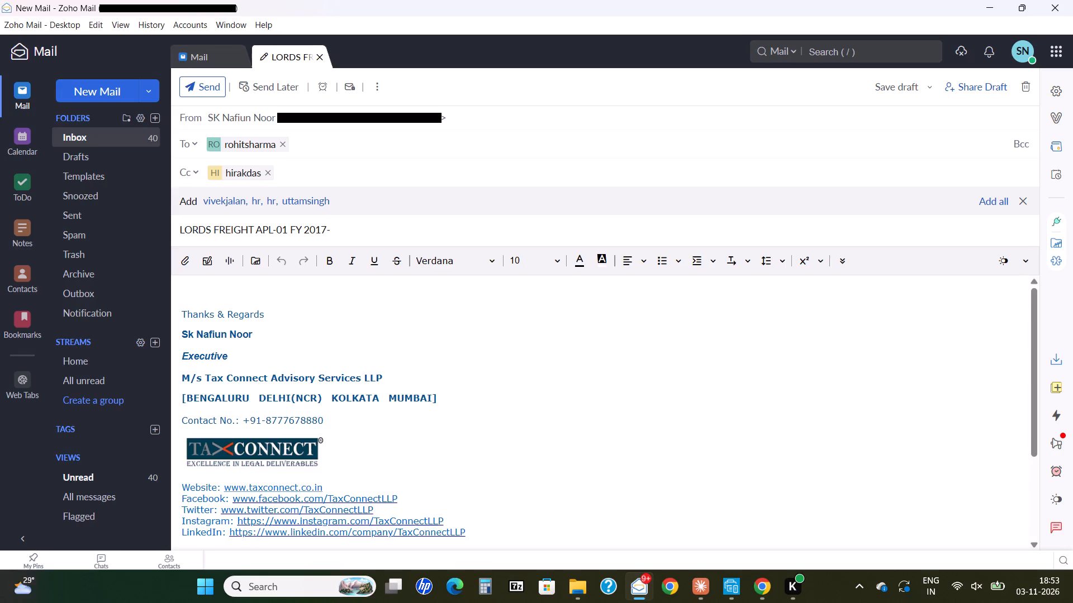
key("BackSpace")
key("BackSpace")
key("BackSpace")
key("BackSpace")
key("BackSpace")
key("BackSpace")
key("BackSpace")
key("BackSpace")
key("BackSpace")
key("space")
type("(")
type("4 NOS)")
key("Tab")
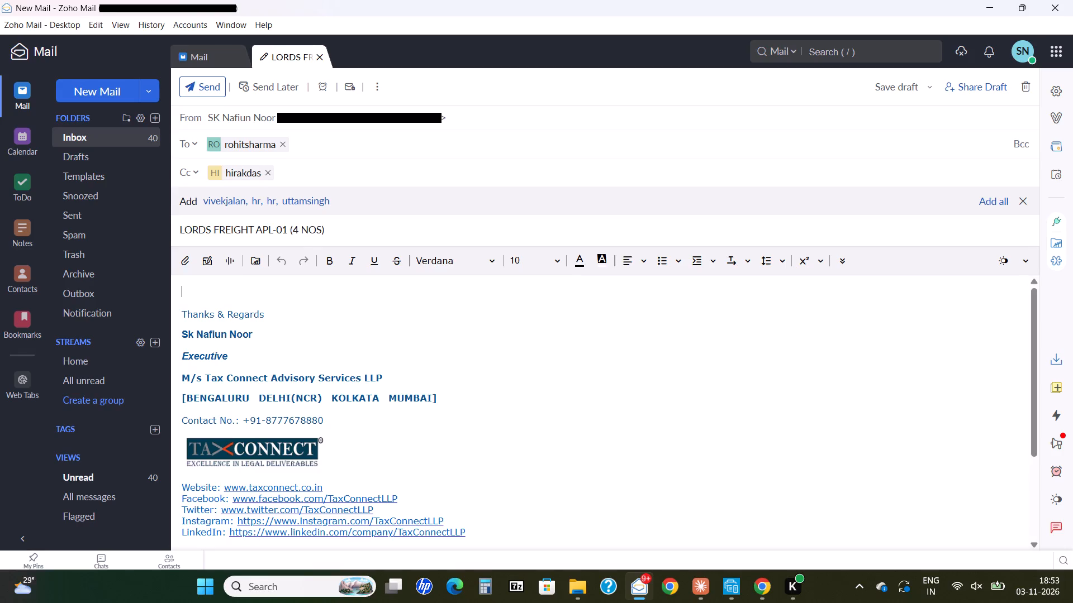
Write "Dear Sir, Please find attached the link for the files -" in the email body and add the copied Drive folder link.
type("Dear Sir,")
key("Return")
type("Please find attached the")
key("space")
type("link")
key("space")
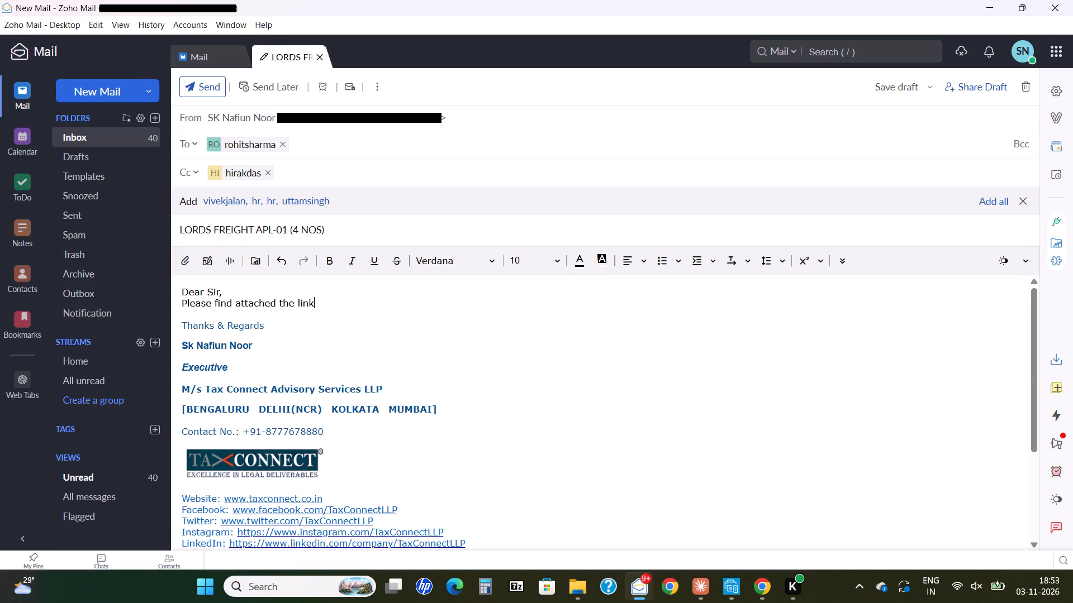
type("for the filed")
key("space")
key("BackSpace")
key("BackSpace")
type("s -")
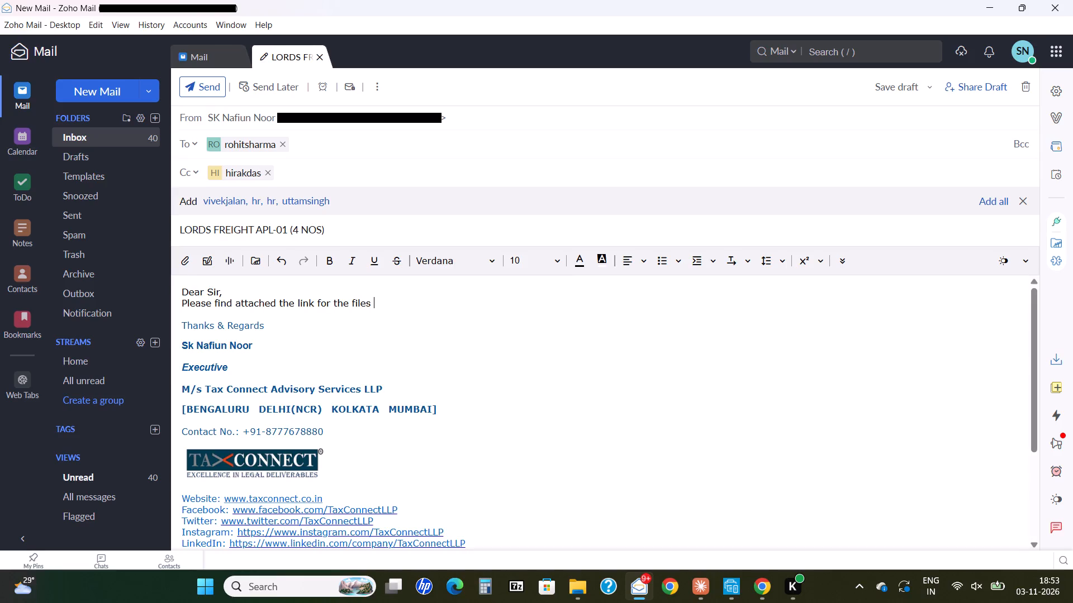
key("space")
key("ctrl+v")
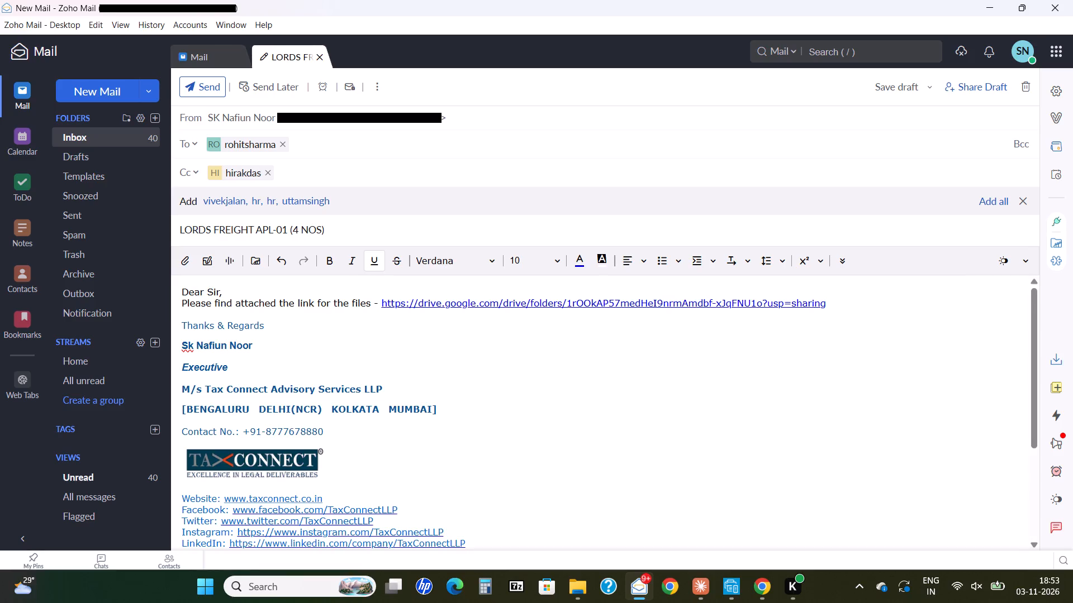
Open the four lords apl-01 PDFs for FY 17-18, 18-19, 19-20 and 20-21 from the local LORDS FREIGHT folder in Adobe Acrobat.
key("alt+Tab")
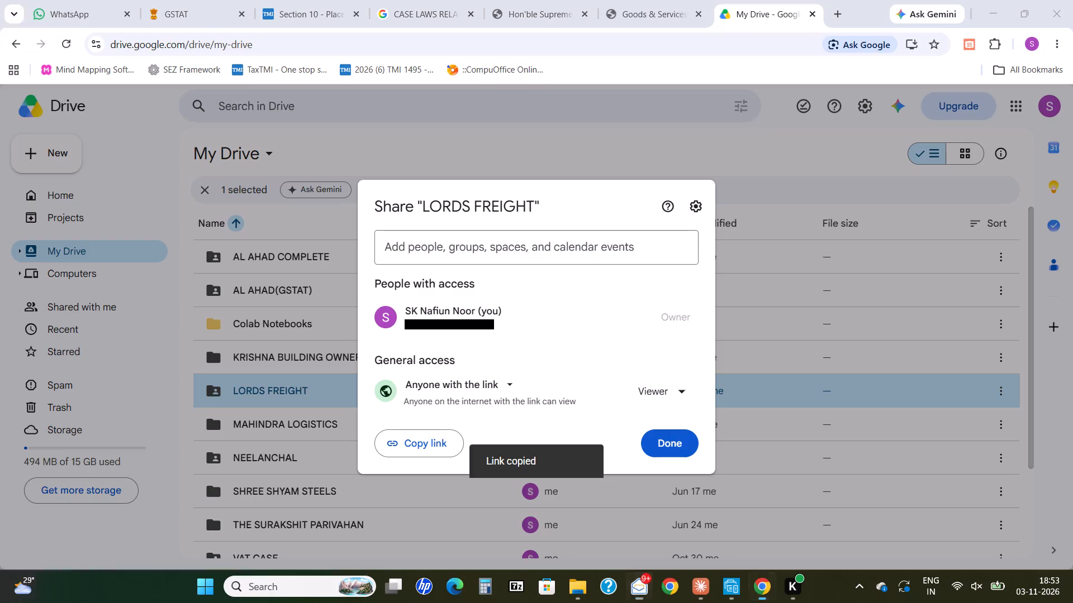
key("alt+Tab")
key("alt+Tab")
key("alt+Tab")
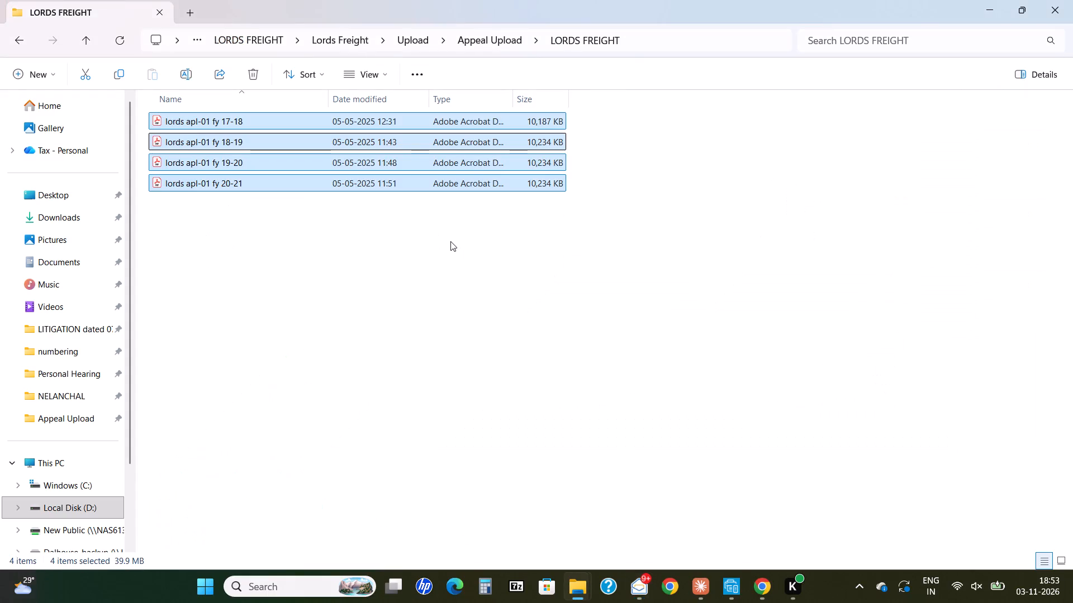
key("Down")
key("Up")
key("Up")
key("Return")
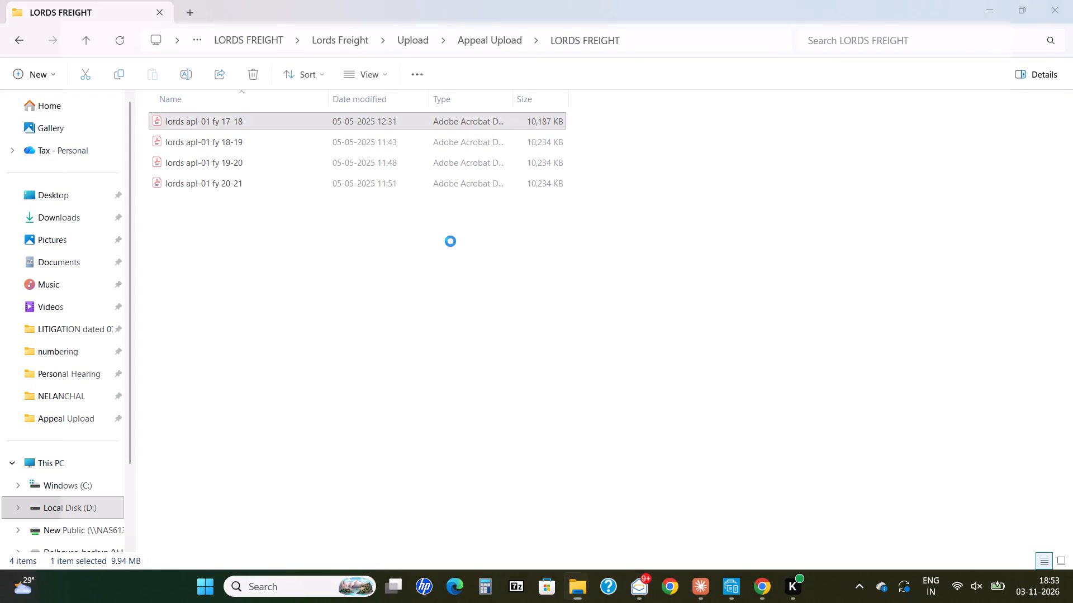
key("alt+Tab")
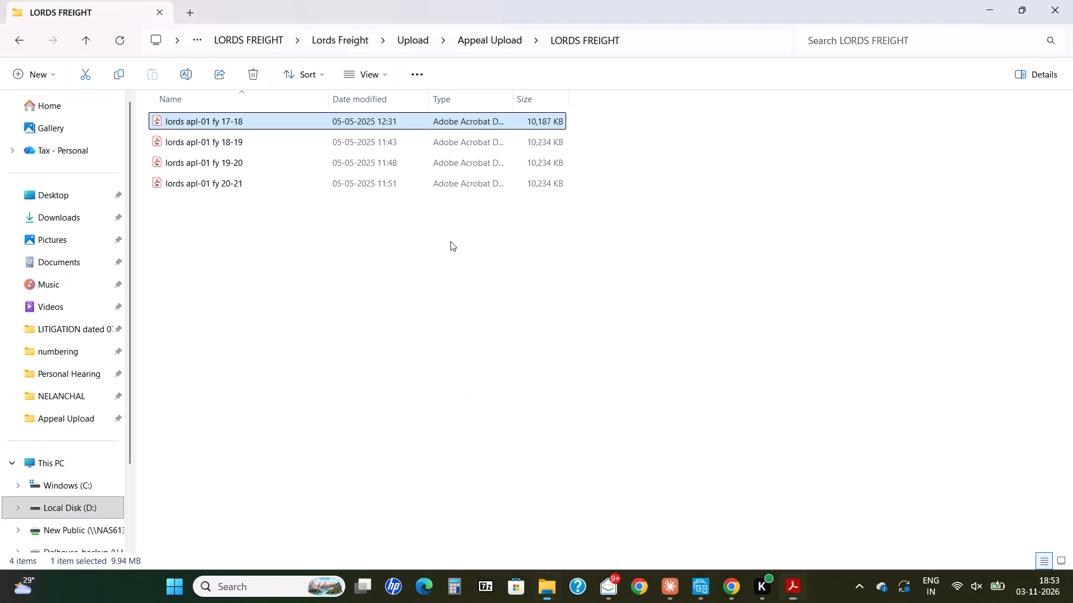
key("Down")
key("Return")
key("alt+Tab")
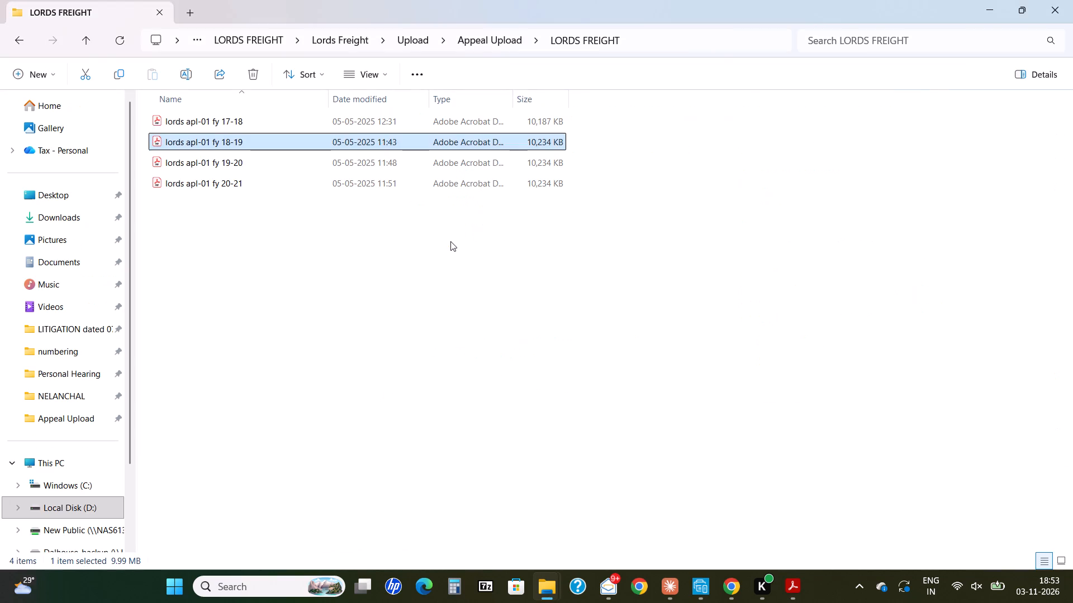
key("Down")
key("Return")
key("Down")
key("Return")
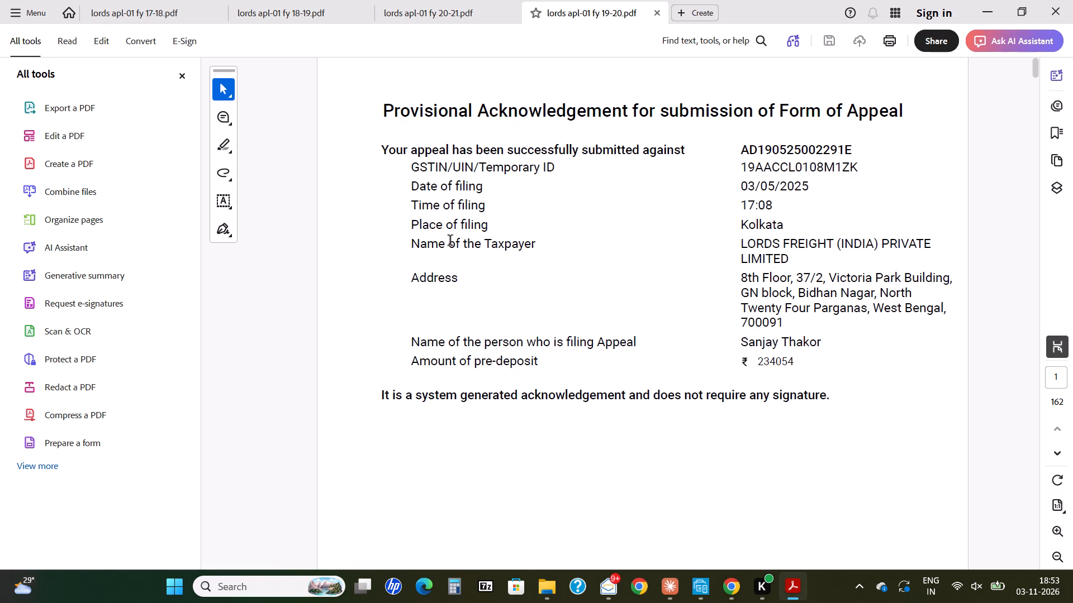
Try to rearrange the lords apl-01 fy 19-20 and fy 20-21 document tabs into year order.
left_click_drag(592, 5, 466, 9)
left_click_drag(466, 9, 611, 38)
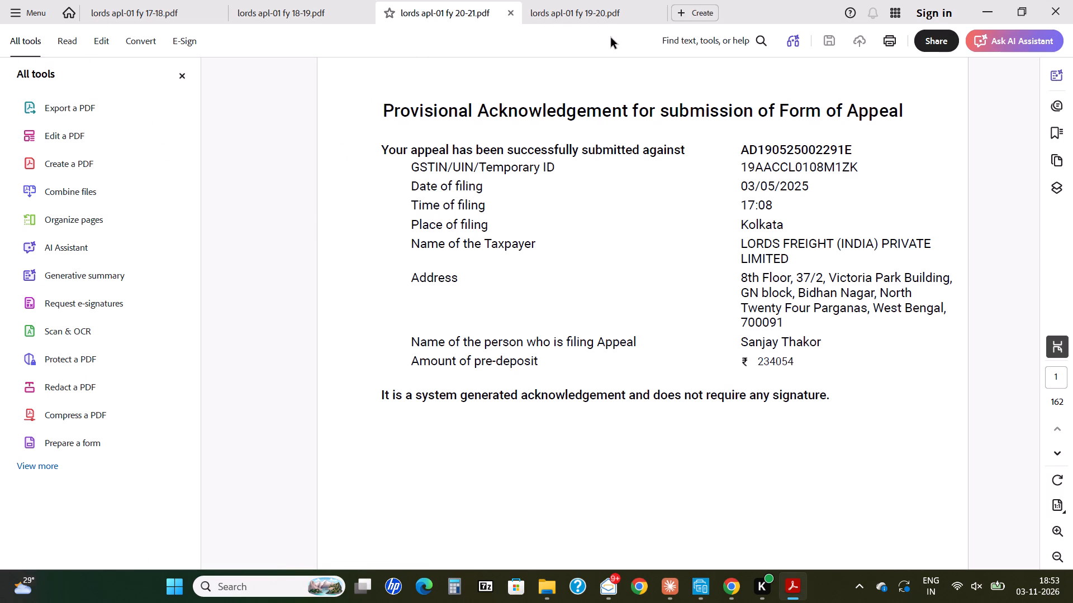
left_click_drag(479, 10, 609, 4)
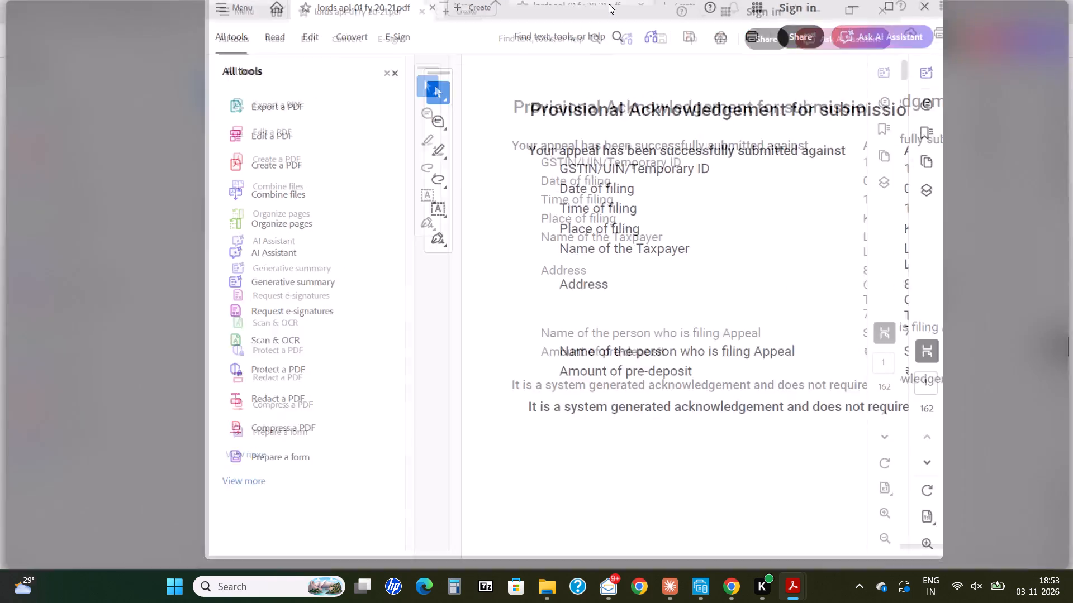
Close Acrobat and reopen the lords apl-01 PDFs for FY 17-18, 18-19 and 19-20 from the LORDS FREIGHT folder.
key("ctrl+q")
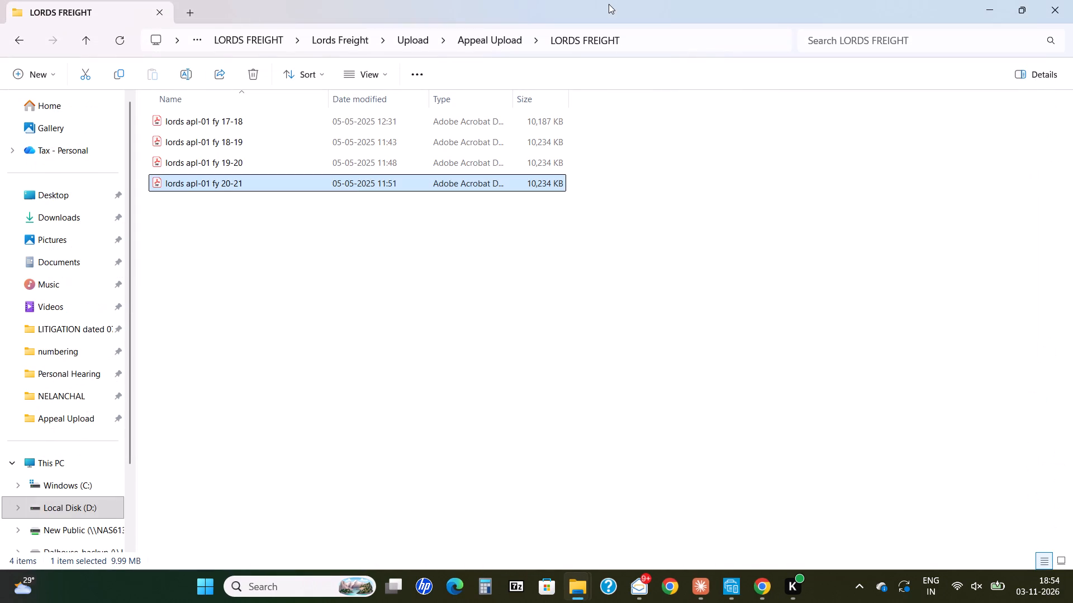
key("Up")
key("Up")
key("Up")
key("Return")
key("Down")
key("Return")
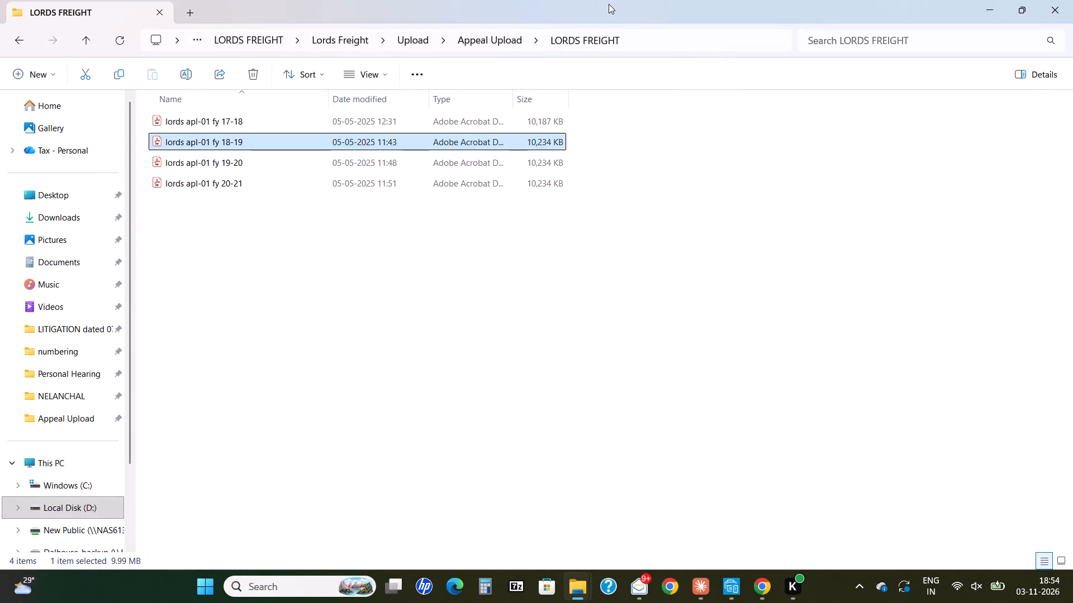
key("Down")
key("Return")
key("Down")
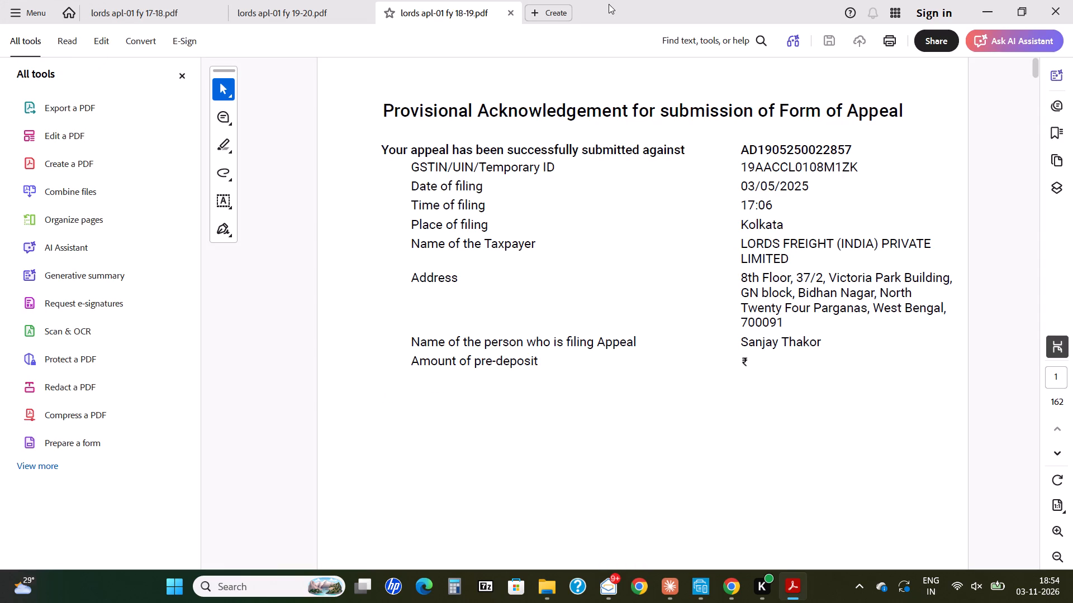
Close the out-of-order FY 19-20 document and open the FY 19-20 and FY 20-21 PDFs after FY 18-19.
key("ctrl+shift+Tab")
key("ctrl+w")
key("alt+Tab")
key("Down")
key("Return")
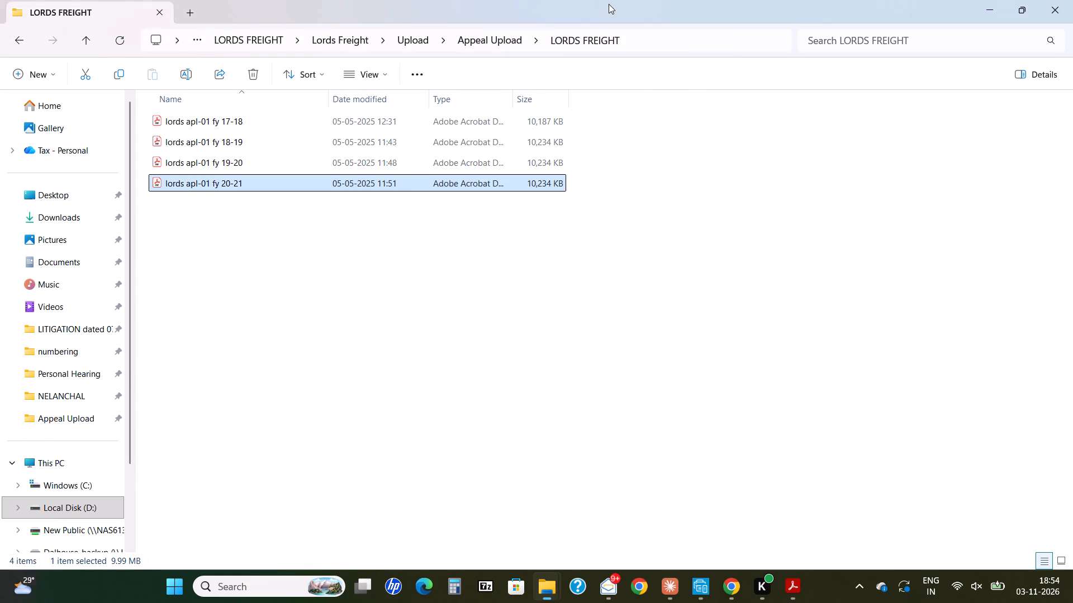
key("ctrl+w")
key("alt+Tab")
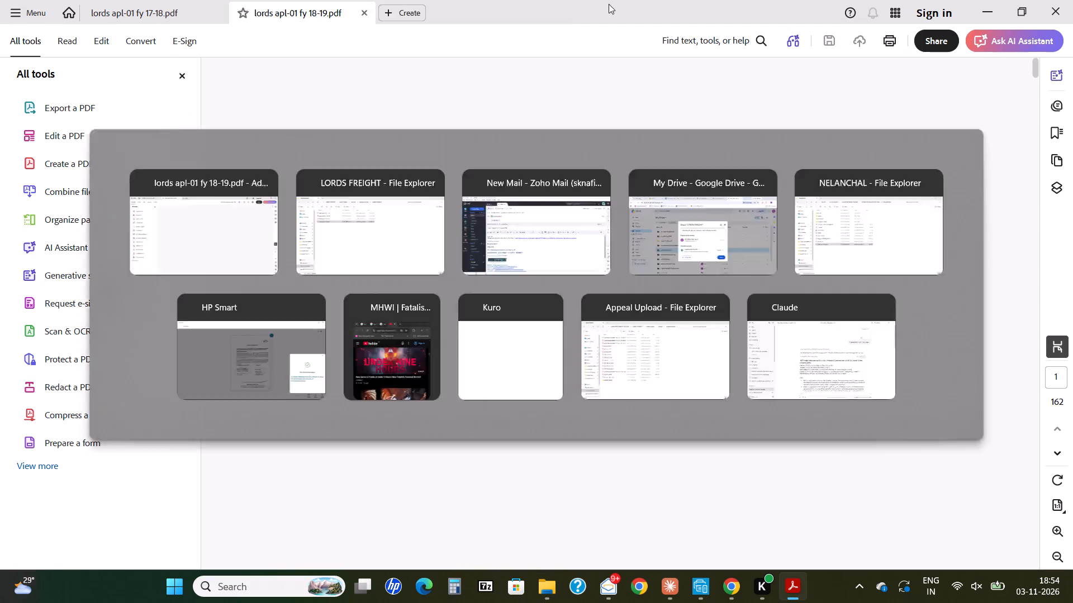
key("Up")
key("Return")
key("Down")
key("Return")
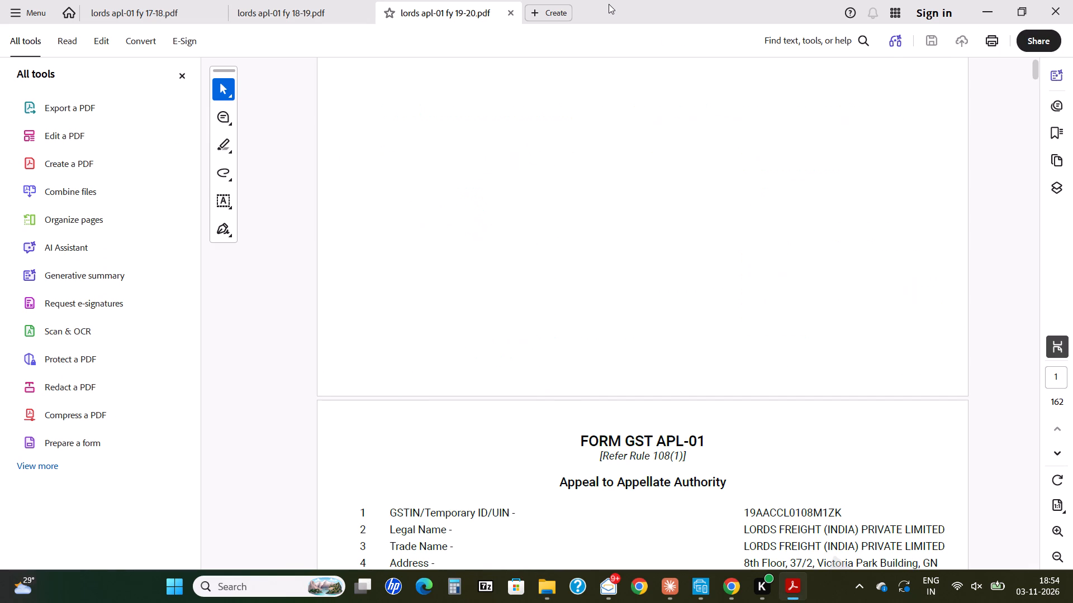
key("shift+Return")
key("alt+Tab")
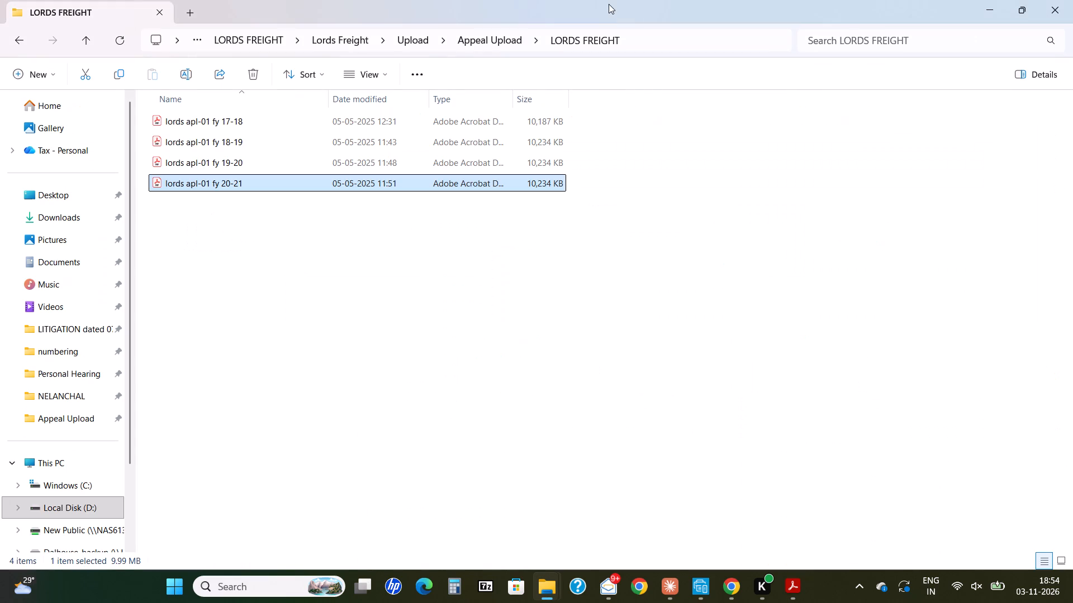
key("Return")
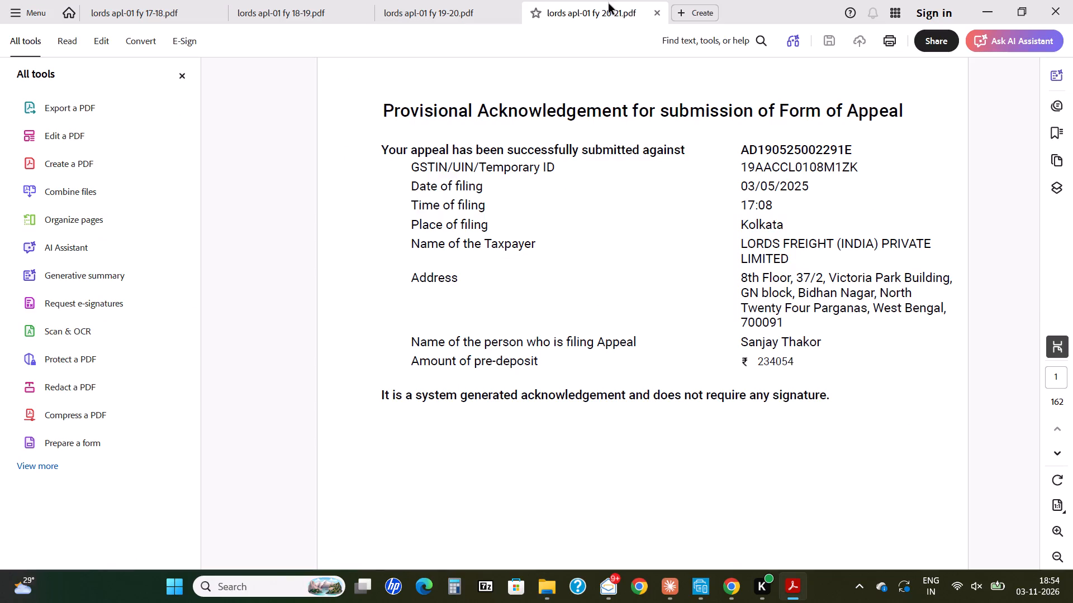
Check the acknowledgement and Form GST APL-01 pages of all four PDFs, comparing order numbers, dispute periods and disputed amounts.
key("ctrl+Tab")
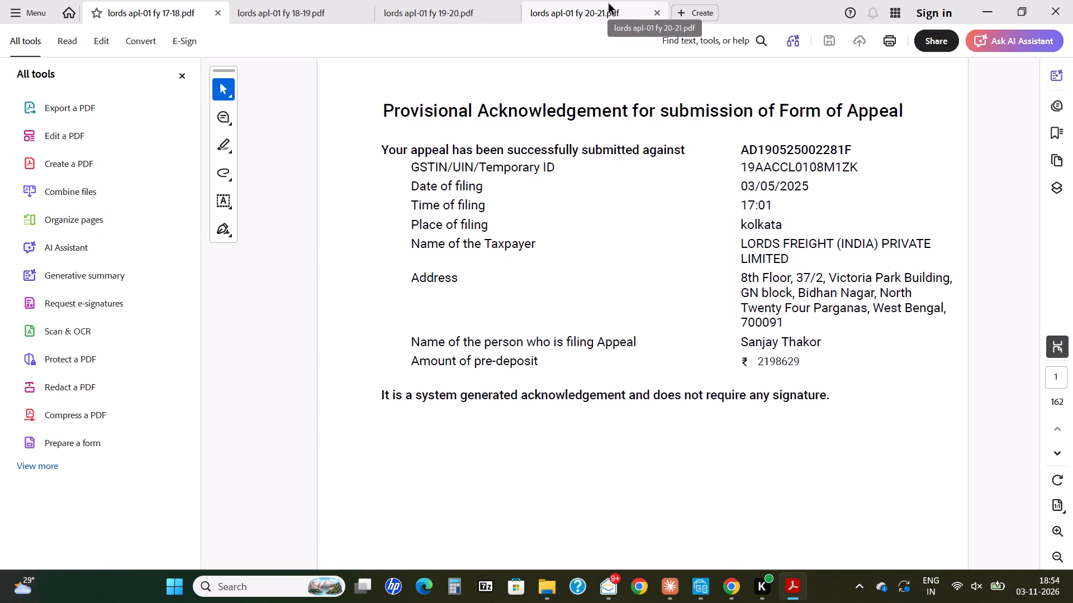
key("Return")
key("Return")
key("Return")
key("Return")
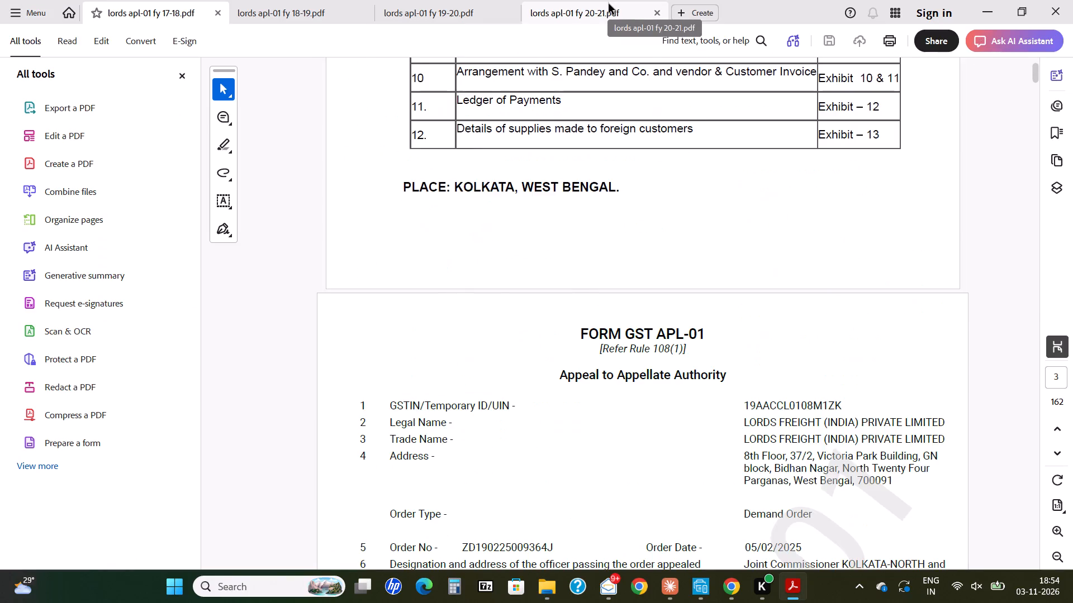
key("ctrl+Tab")
key("ctrl+Tab")
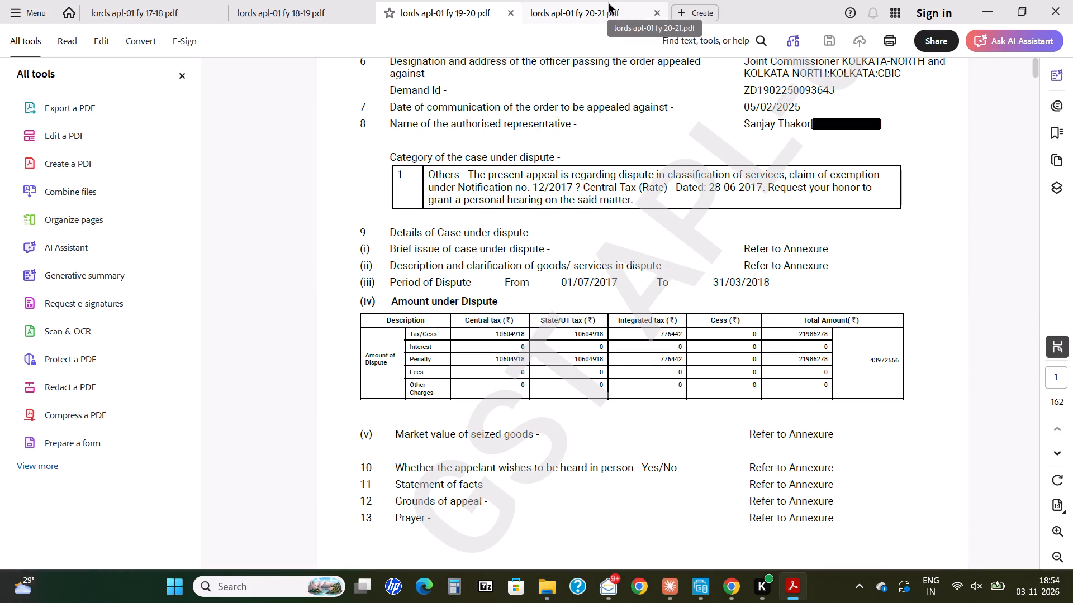
key("ctrl+shift+Tab")
key("Return")
key("Return")
key("Return")
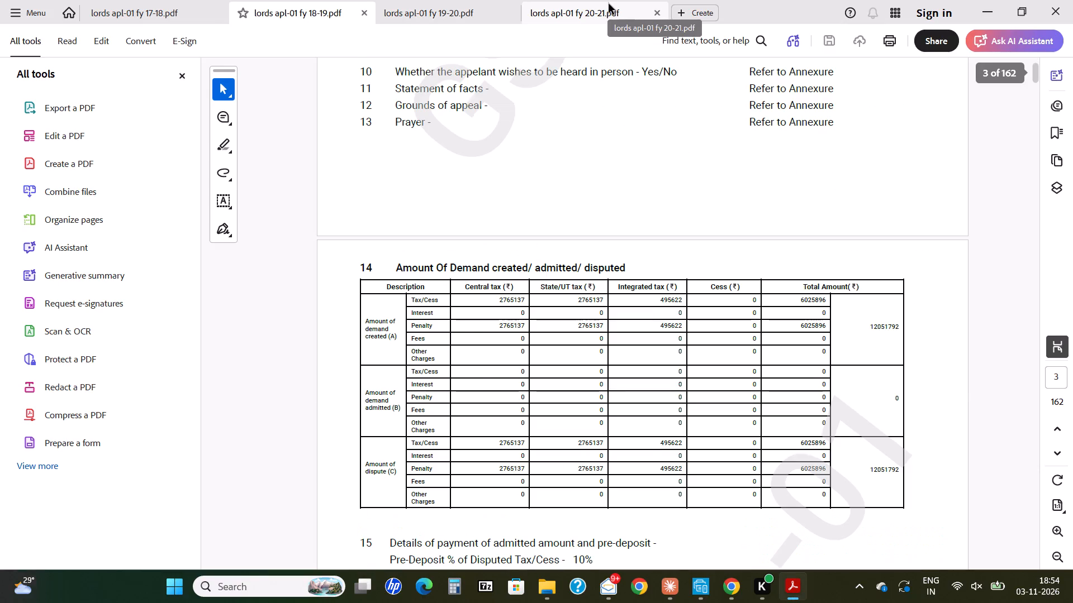
key("shift+Return")
key("ctrl+Tab")
key("shift+Return")
key("Return")
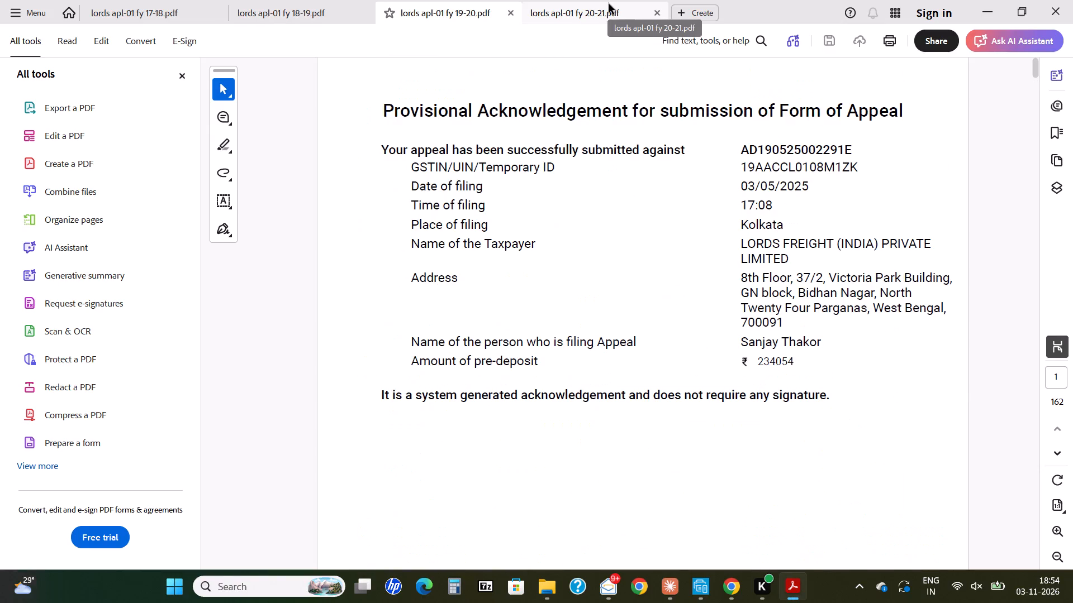
key("Return")
key("ctrl+Tab")
key("Return")
key("Return")
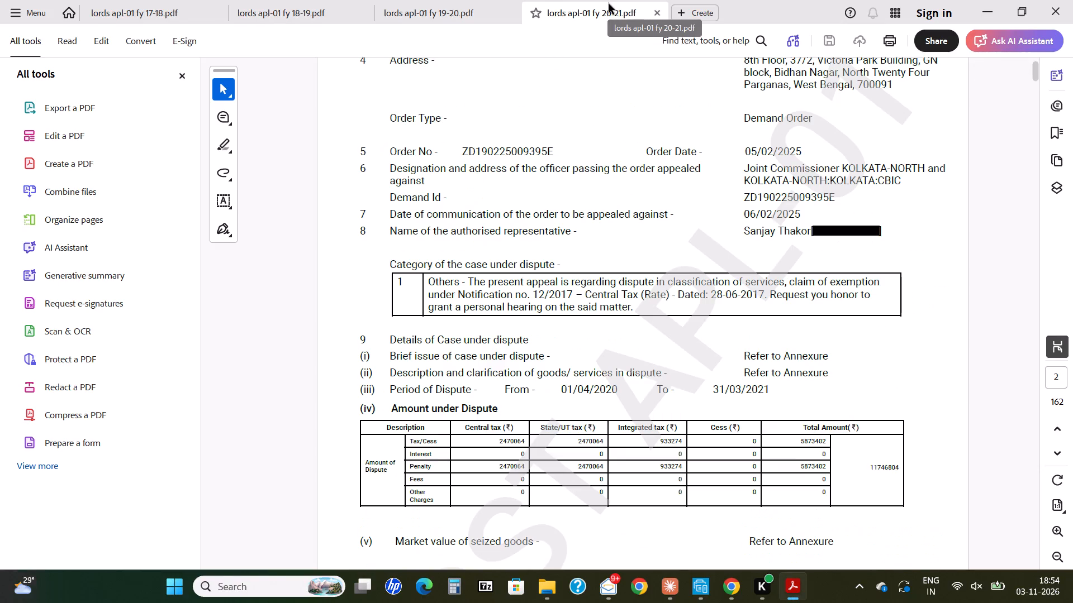
key("ctrl+Tab")
key("ctrl+Tab")
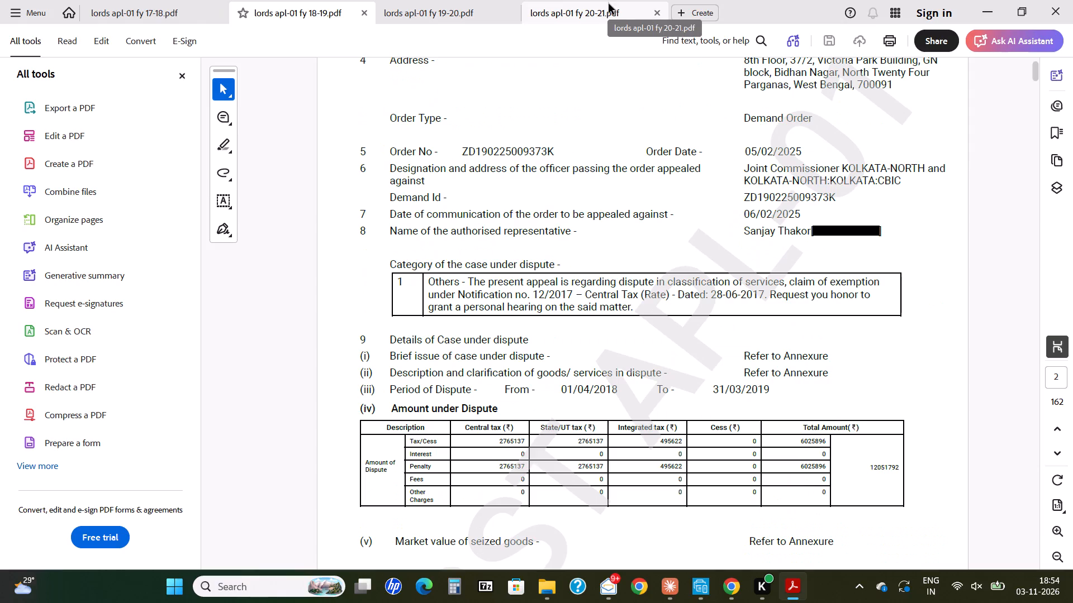
key("ctrl+Tab")
key("ctrl+Tab")
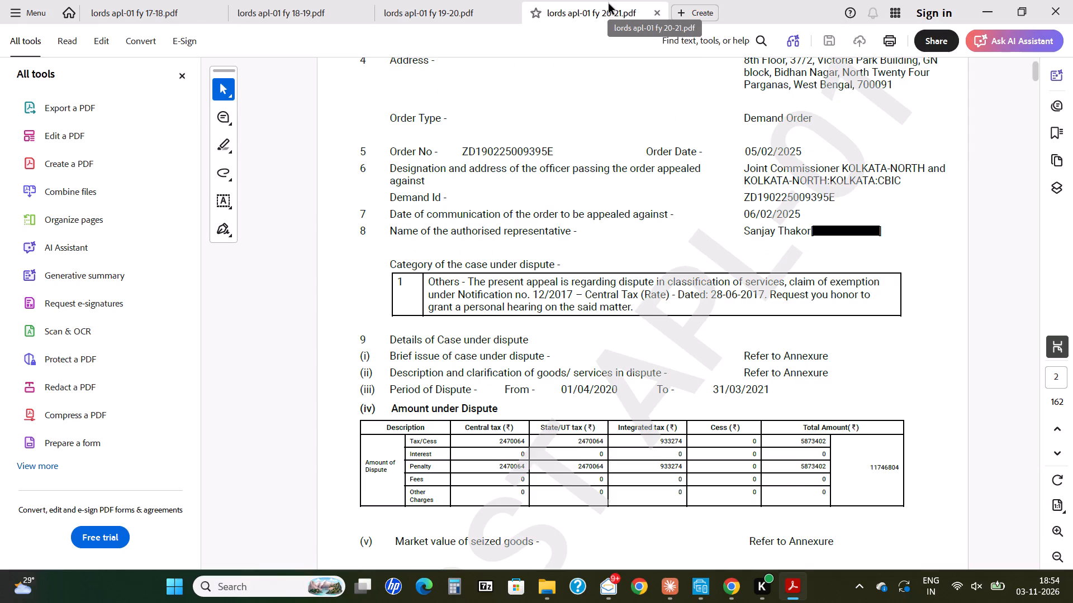
Close Acrobat and reopen the four lords apl-01 PDFs in year order from FY 17-18 to FY 20-21.
key("ctrl+q")
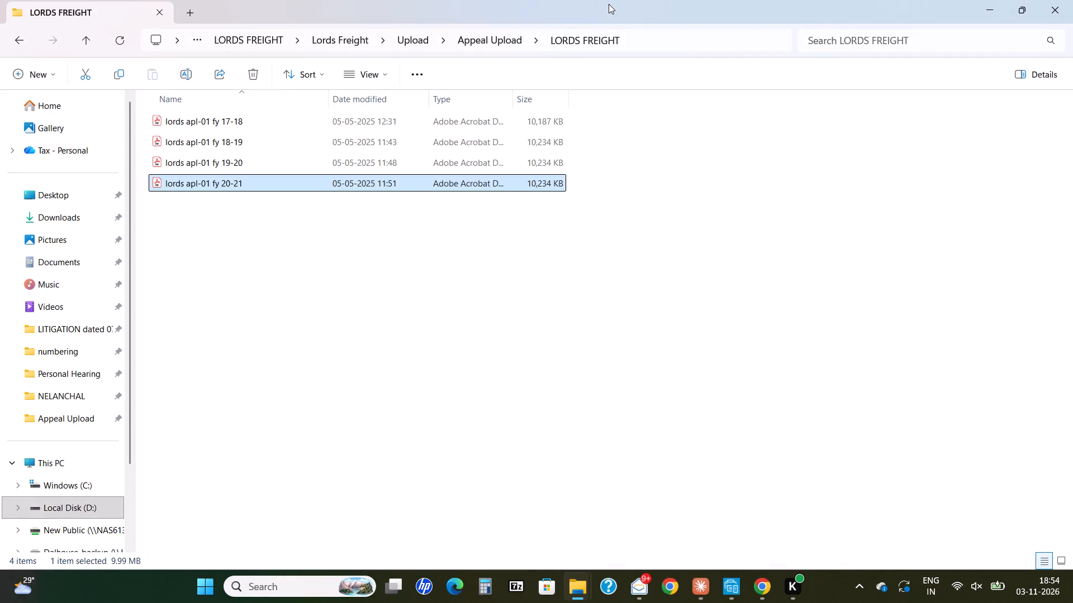
key("Up")
key("Up")
key("Up")
key("Return")
key("Down")
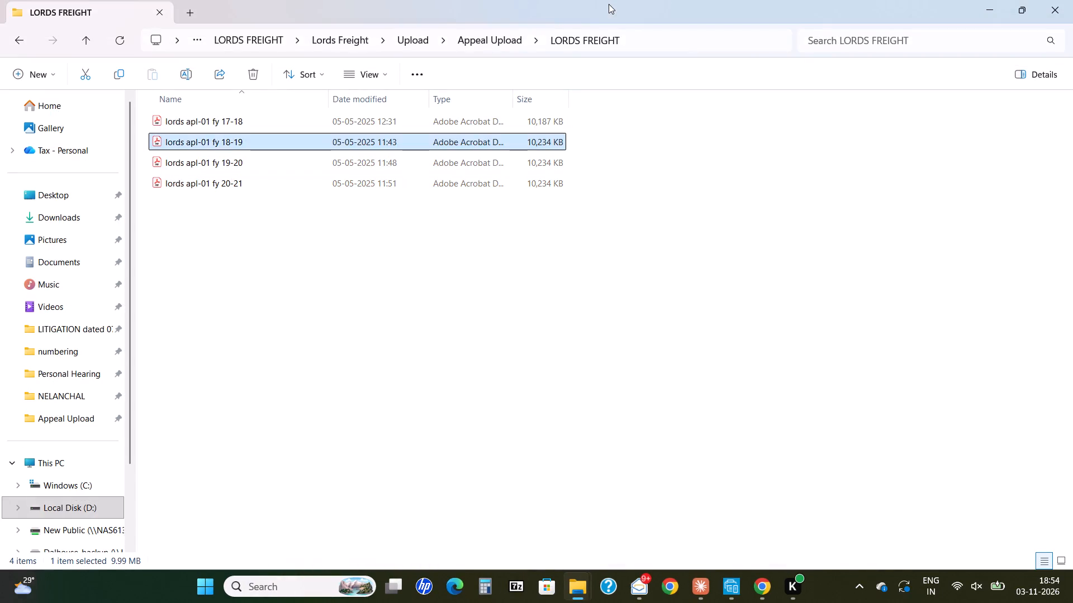
key("Return")
key("shift+Return")
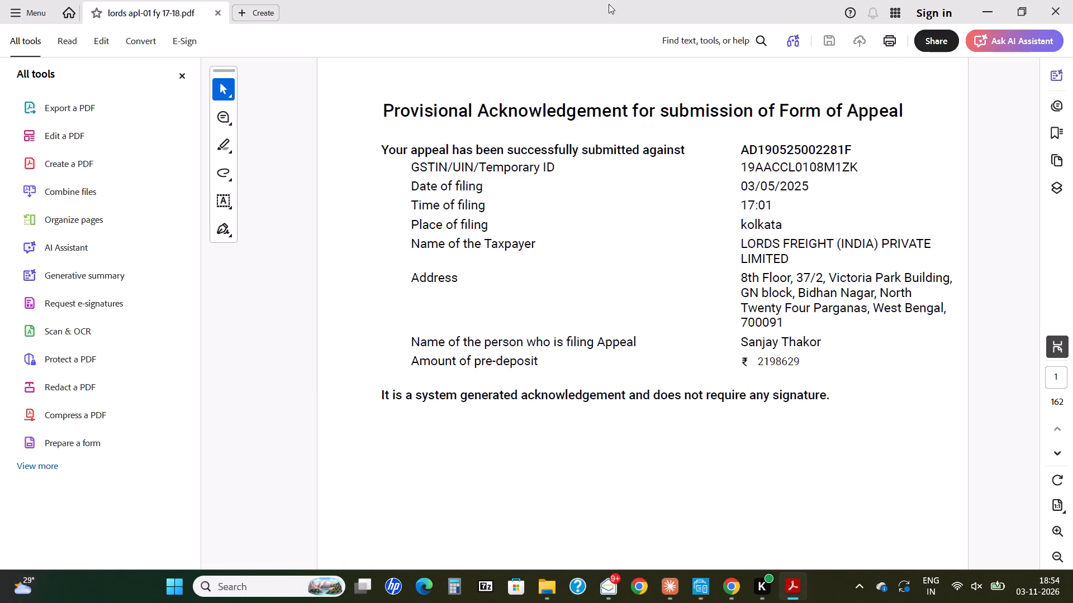
key("alt+Tab")
key("Down")
key("Up")
key("Return")
key("Down")
key("Return")
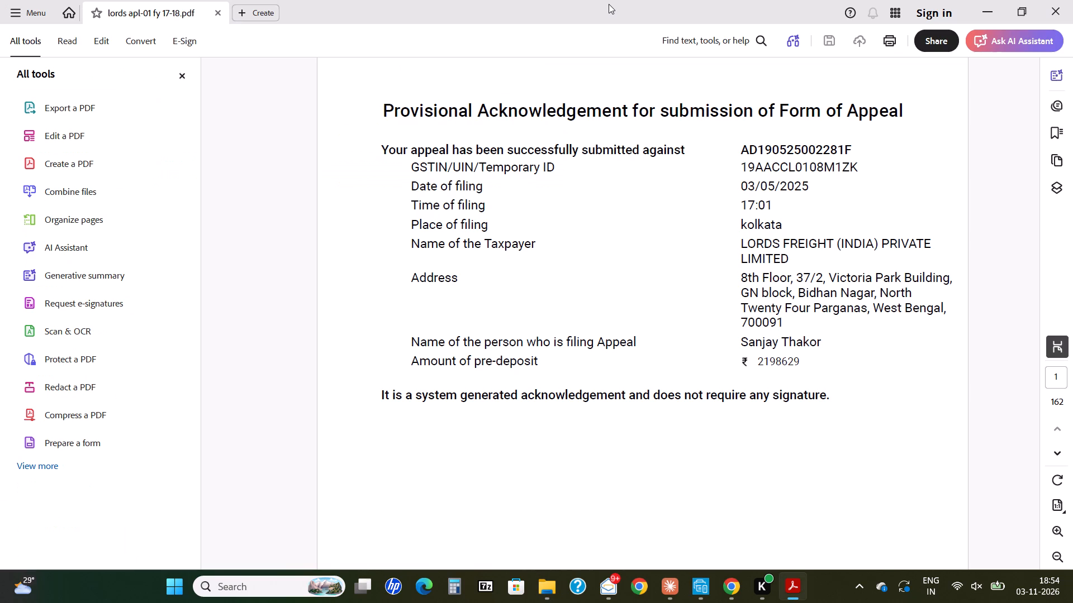
key("shift+Return")
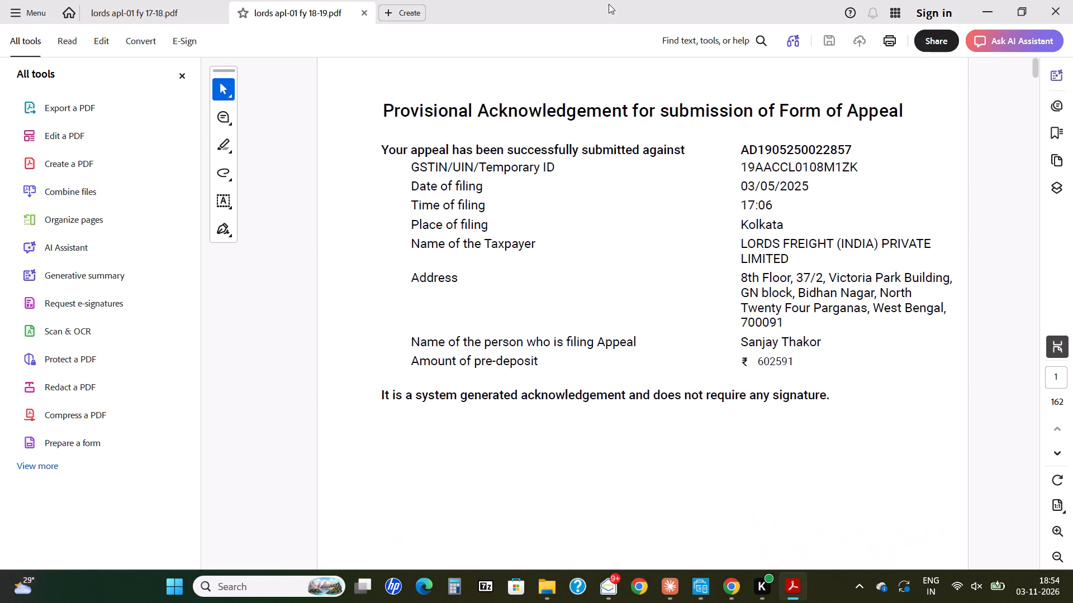
key("alt+Tab")
key("Down")
key("Return")
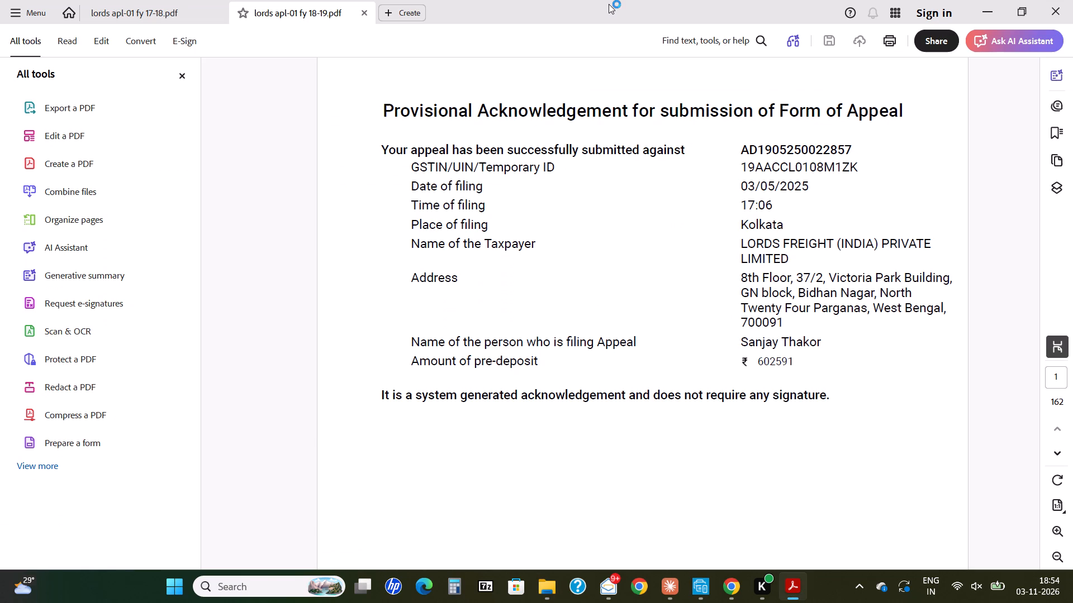
key("alt+Tab")
key("Down")
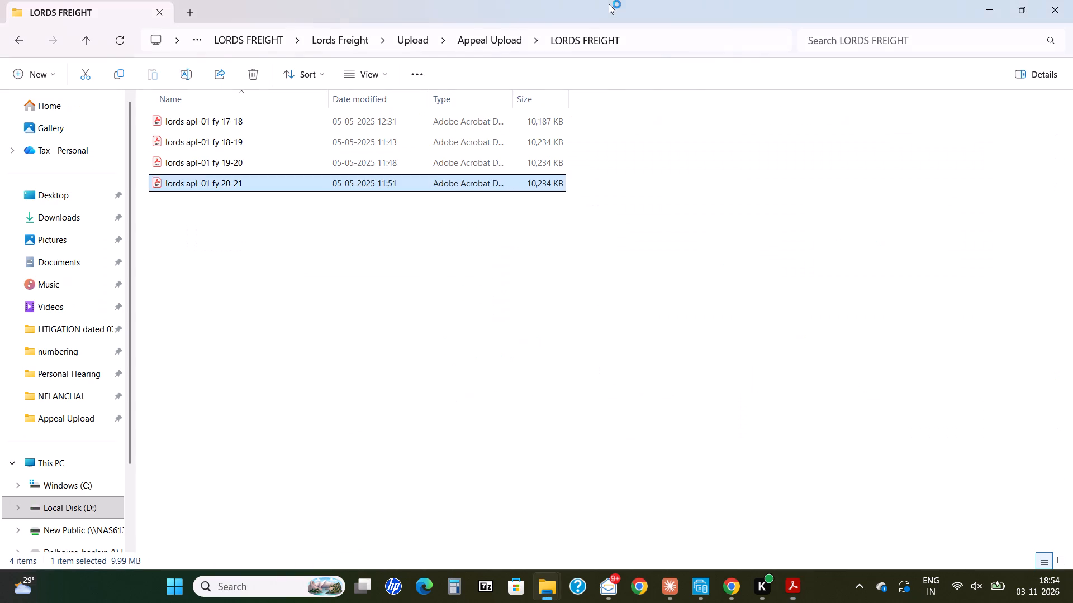
key("Return")
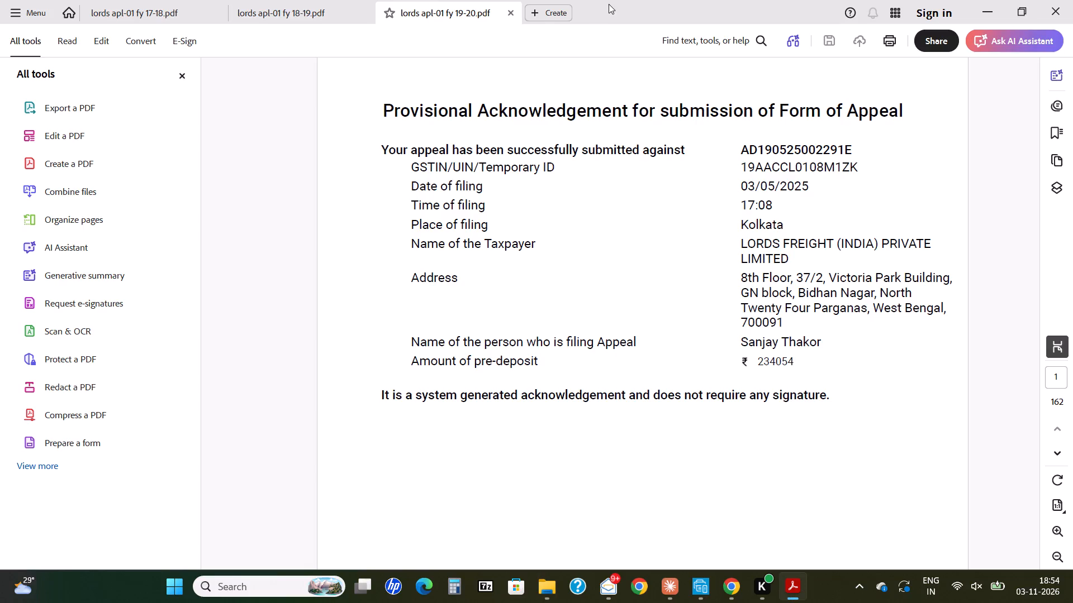
Look through the opening pages of the FY 17-18 appeal up to Annexure A and return to the beginning.
key("ctrl+Tab")
key("Return")
key("Return")
key("Return")
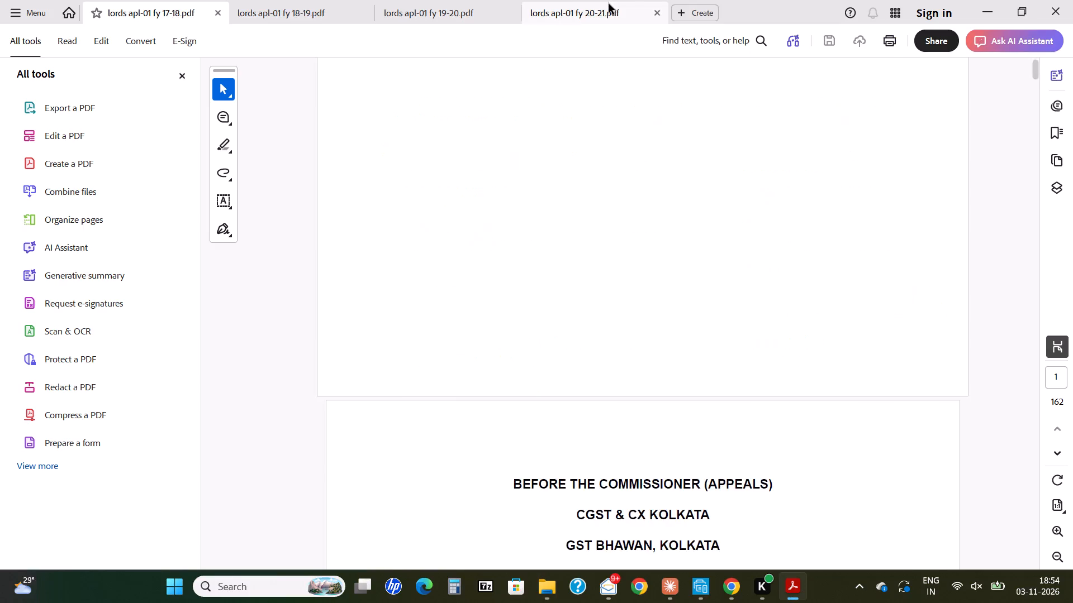
key("Return")
key("Return")
key("Return")
key("Return")
key("Return")
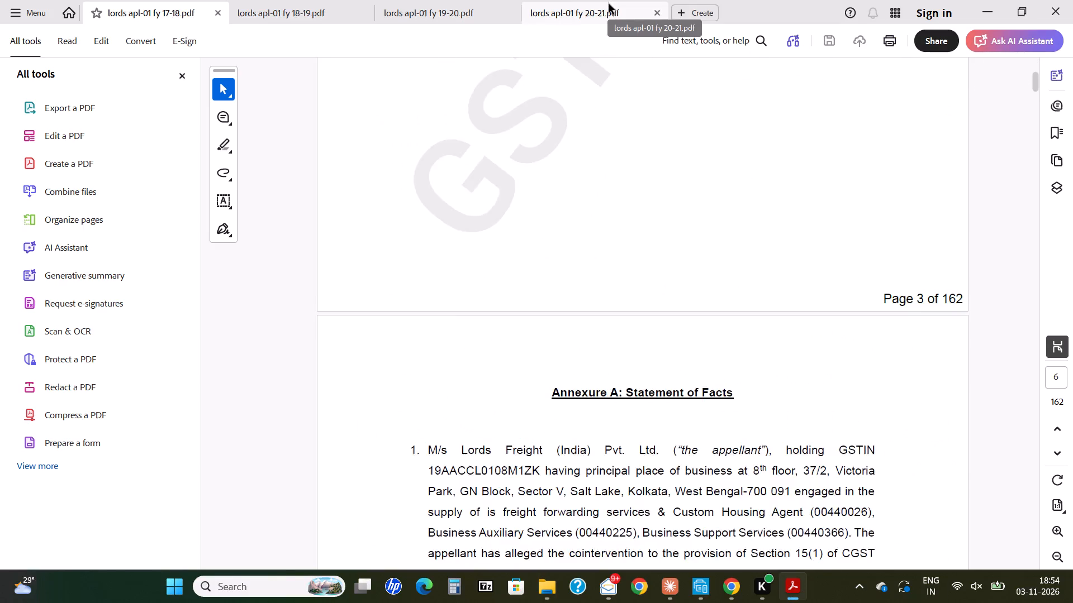
key("Return")
key("shift+Return")
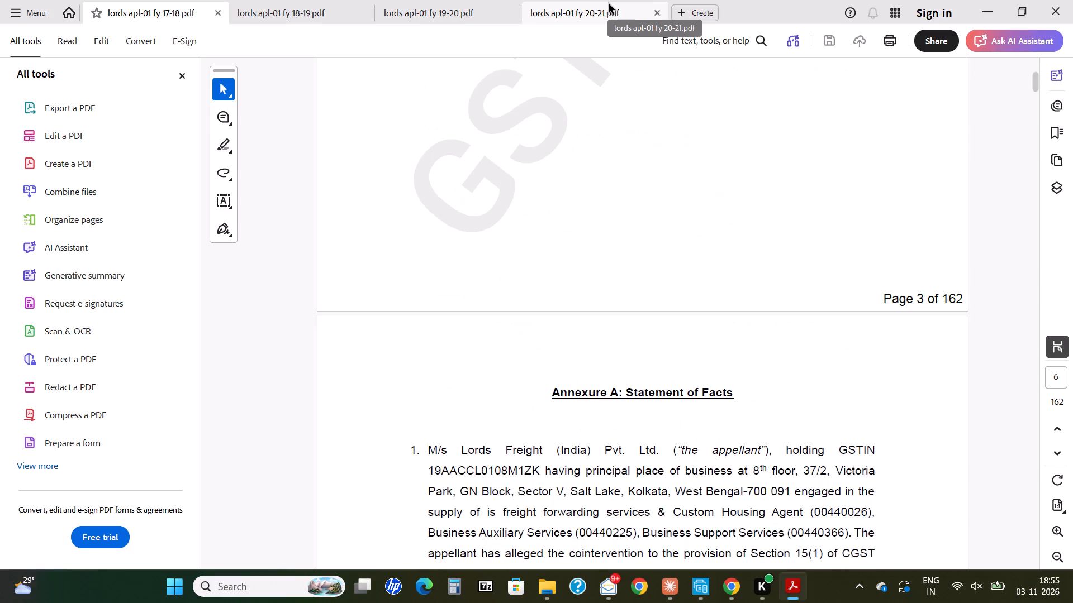
key("shift+Return")
key("shift+Return")
key("shift+Return")
key("shift+Return")
key("shift+Return")
key("shift+Return")
key("shift+Return")
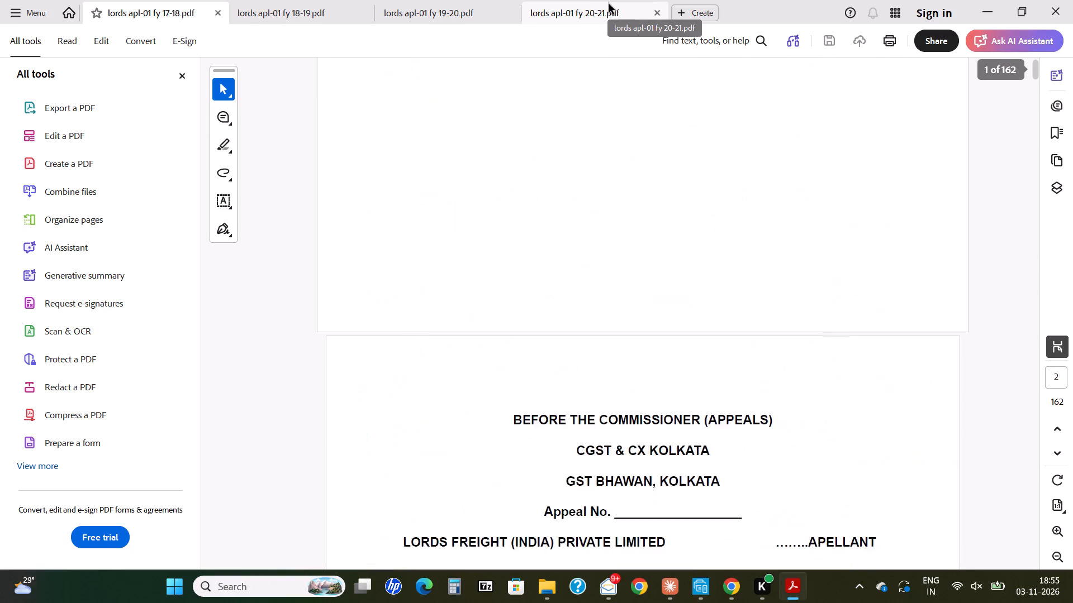
key("shift+Return")
Review the FY 17-18 appeal from its index through the statement of facts and the legal submissions on HSN classification.
key("Return")
key("Return")
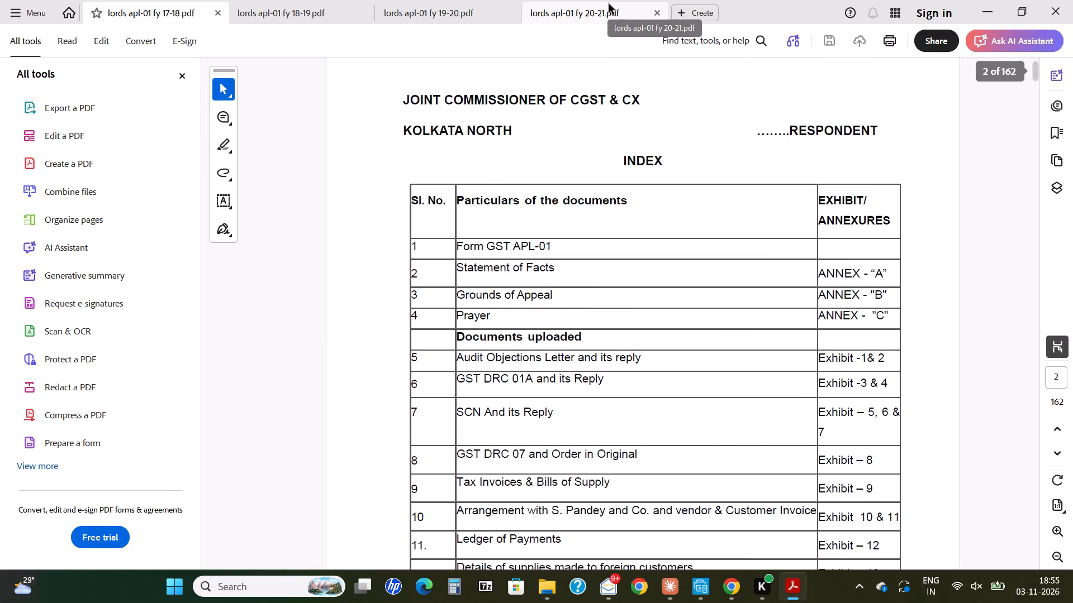
key("Return")
key("Return")
key("Return")
key("Return")
key("Return")
key("Return")
key("Return")
key("Return")
key("Return")
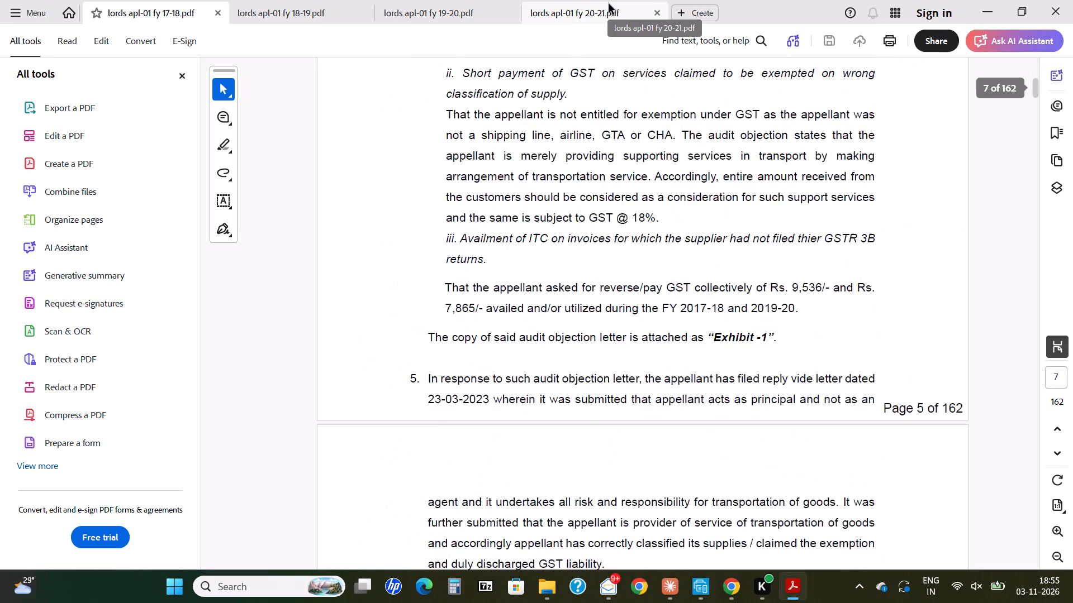
key("Return")
key("Return")
key("Return")
key("Return")
key("Return")
key("Return")
key("Return")
key("Return")
key("Return")
key("Return")
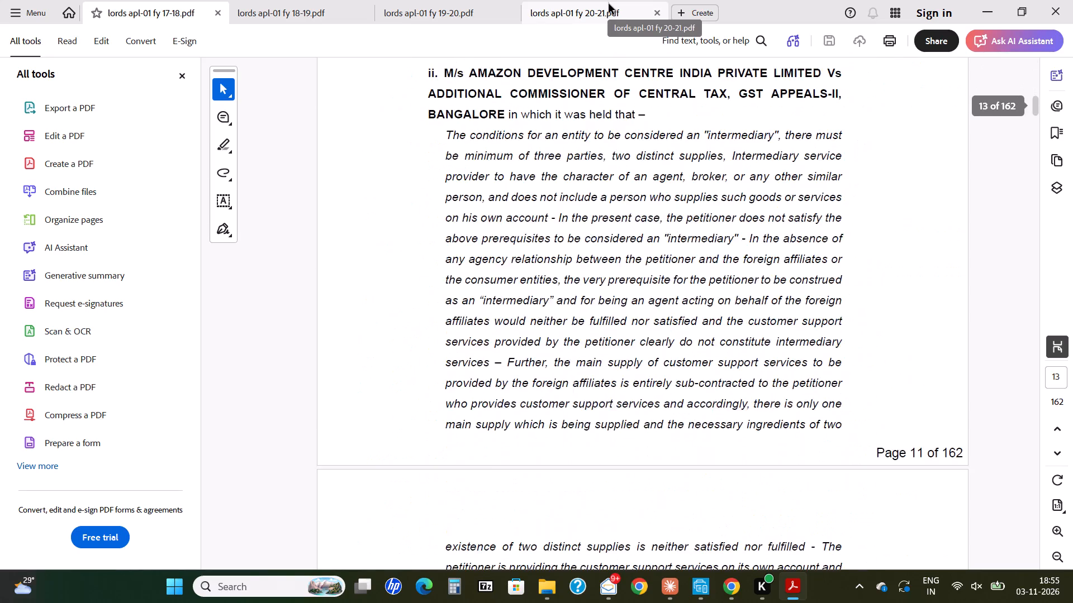
key("Return")
key("Return")
key("Return")
key("Return")
key("Return")
key("Return")
Look through the FY 18-19 appeal from its opening pages past the index into the statement of facts.
key("ctrl+Tab")
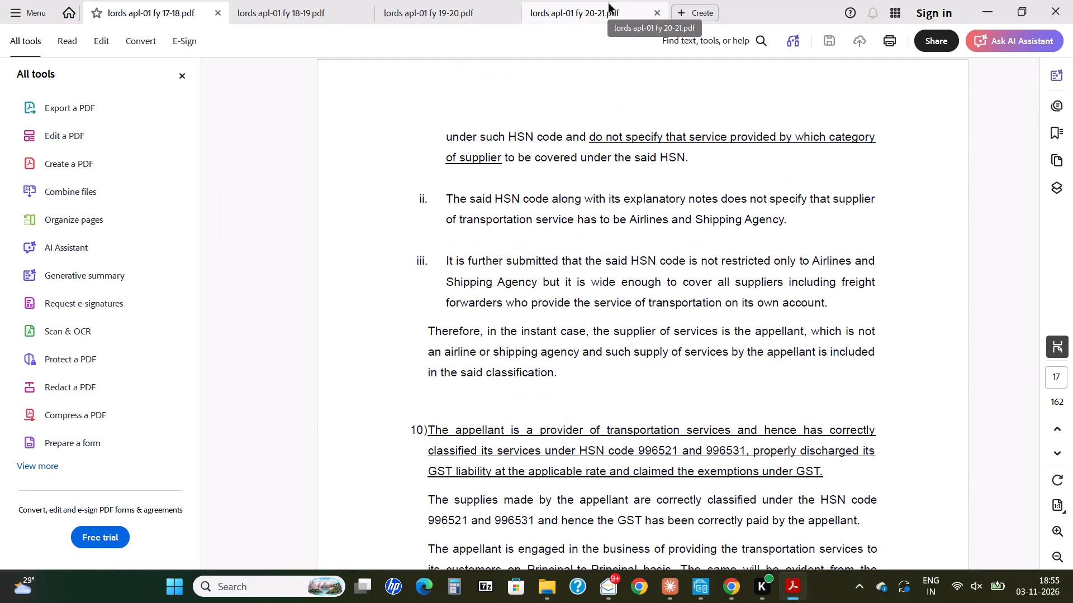
key("Return")
key("Return")
key("Return")
key("Return")
key("Return")
key("Return")
key("Return")
key("Return")
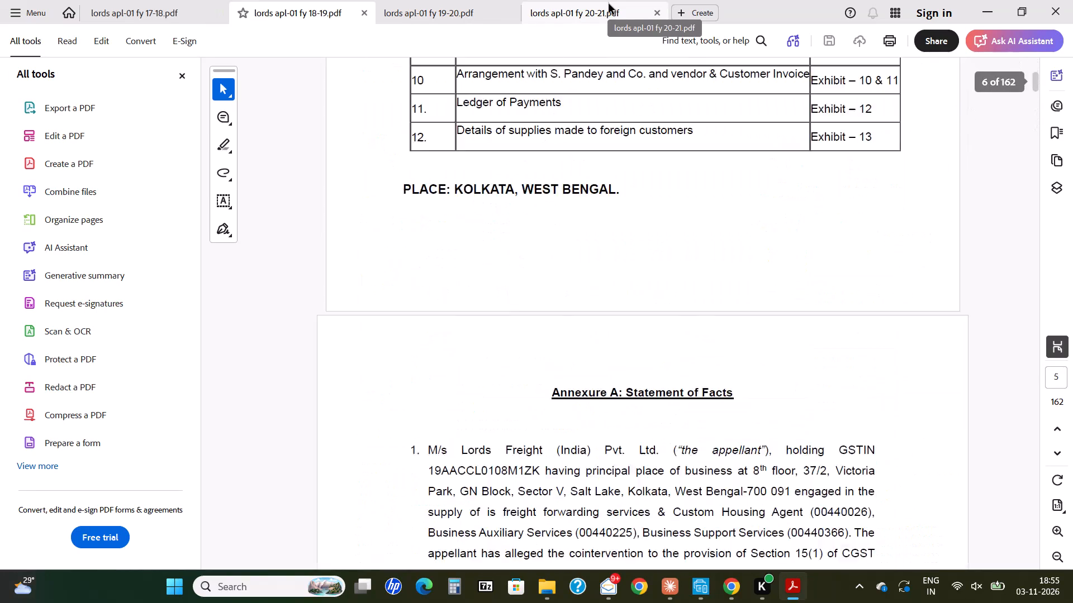
key("Return")
key("Return")
key("Return")
Look through the FY 19-20 appeal, from the demand and dispute amounts table to the early statement of facts paragraphs.
key("ctrl+Tab")
key("Return")
key("Return")
key("Return")
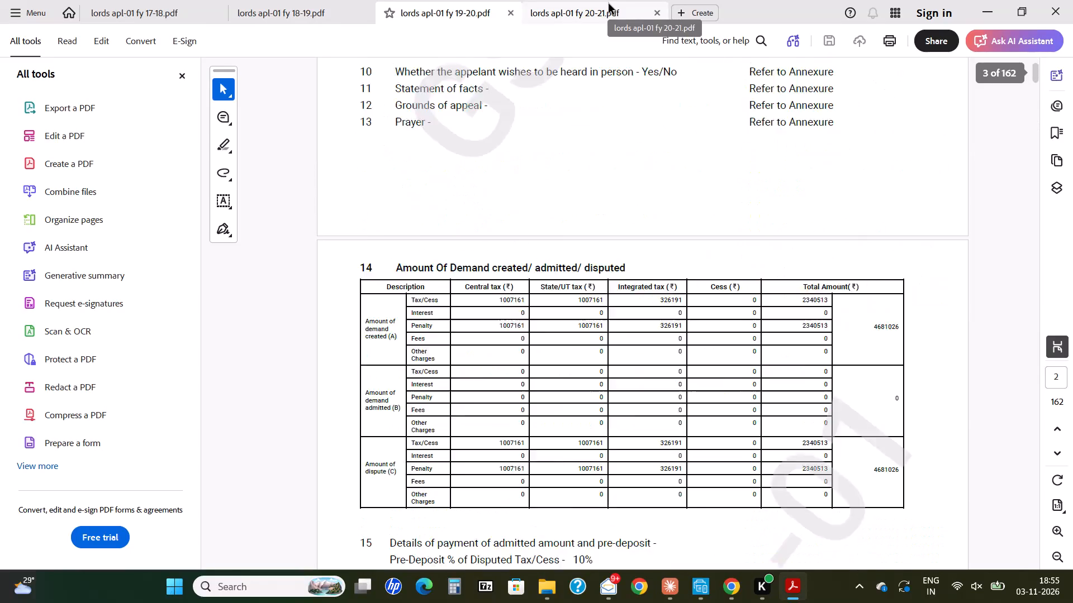
key("Return")
key("Return")
key("Return")
key("Return")
key("Return")
key("Return")
key("Return")
Look through the FY 20-21 appeal from the provisional acknowledgement into the statement of facts and return to its index.
key("ctrl+Tab")
key("Return")
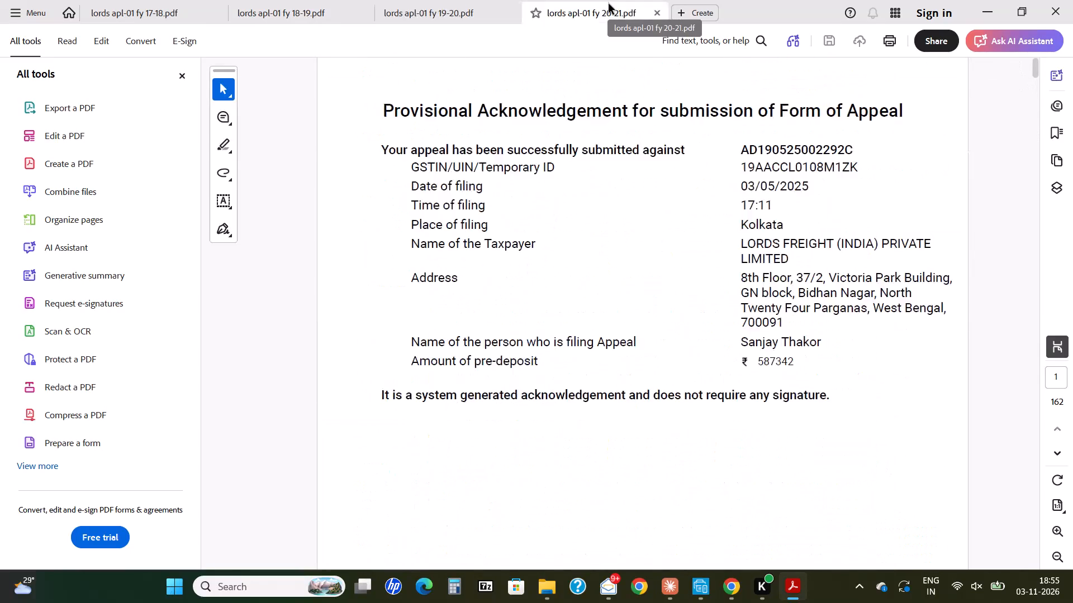
key("Return")
key("Return")
key("Return")
key("Return")
key("Return")
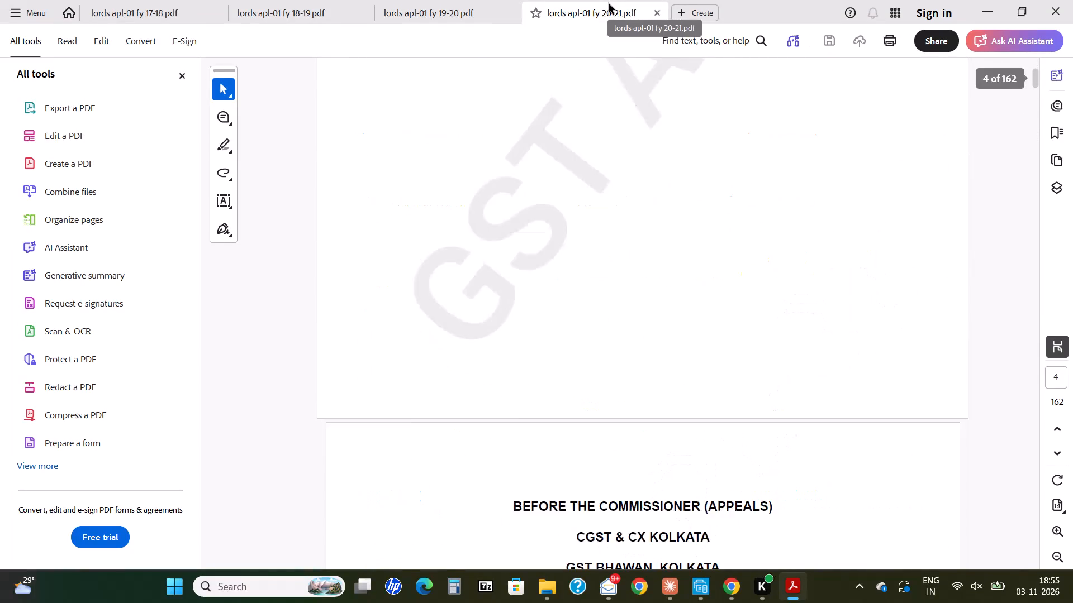
key("Return")
key("Return")
key("Return")
key("Return")
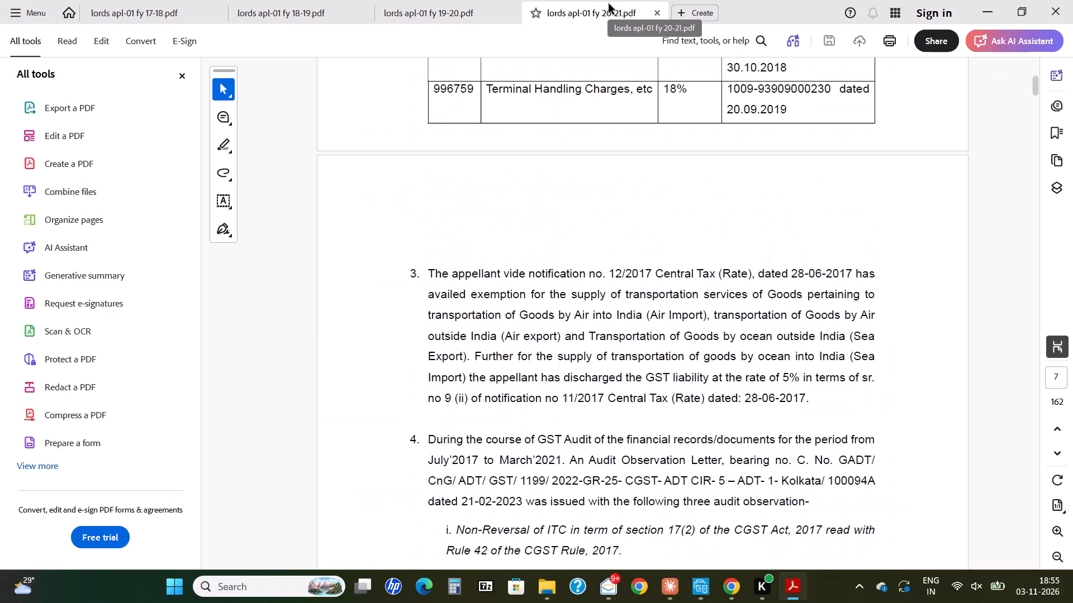
key("shift+Return")
key("shift+Return")
key("shift+Return")
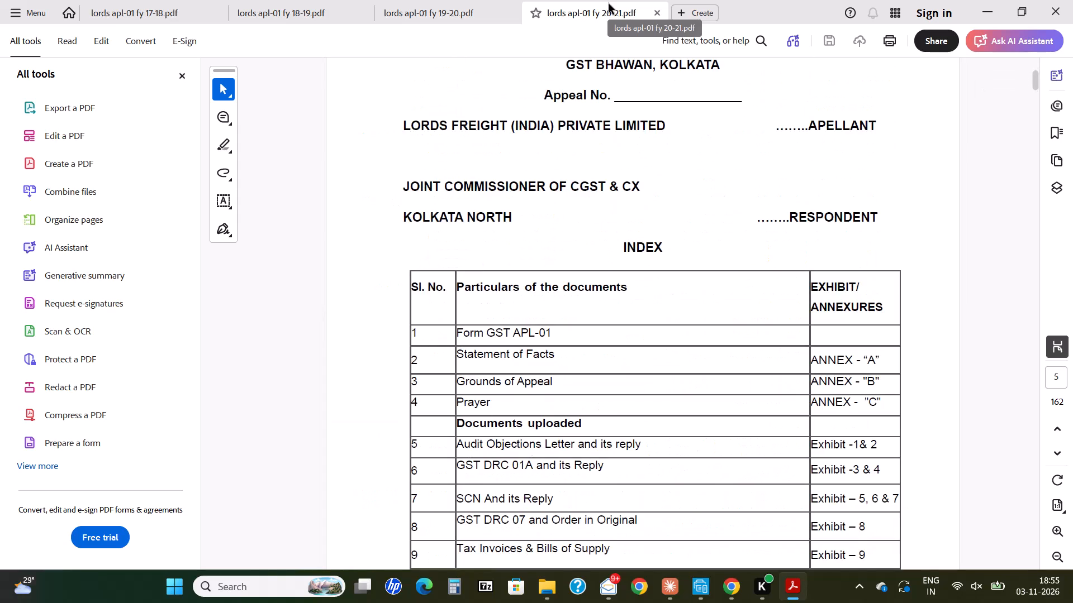
Recheck the index page of the FY 19-20 appeal and close Acrobat.
key("ctrl+shift+Tab")
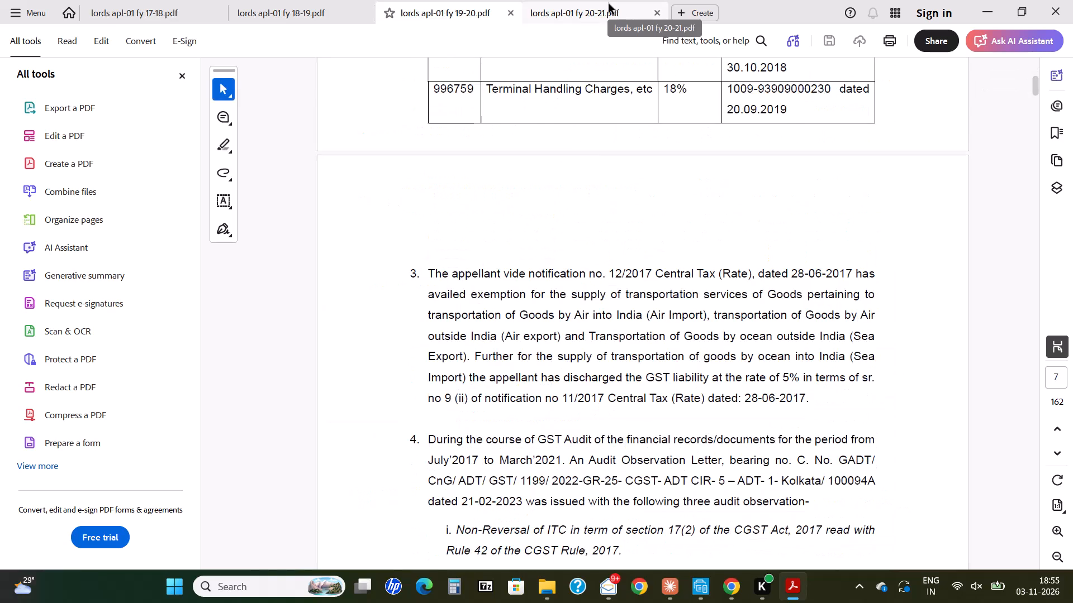
key("Return")
key("shift+Return")
key("shift+Return")
key("shift+Return")
key("shift+Return")
key("shift+Return")
key("Return")
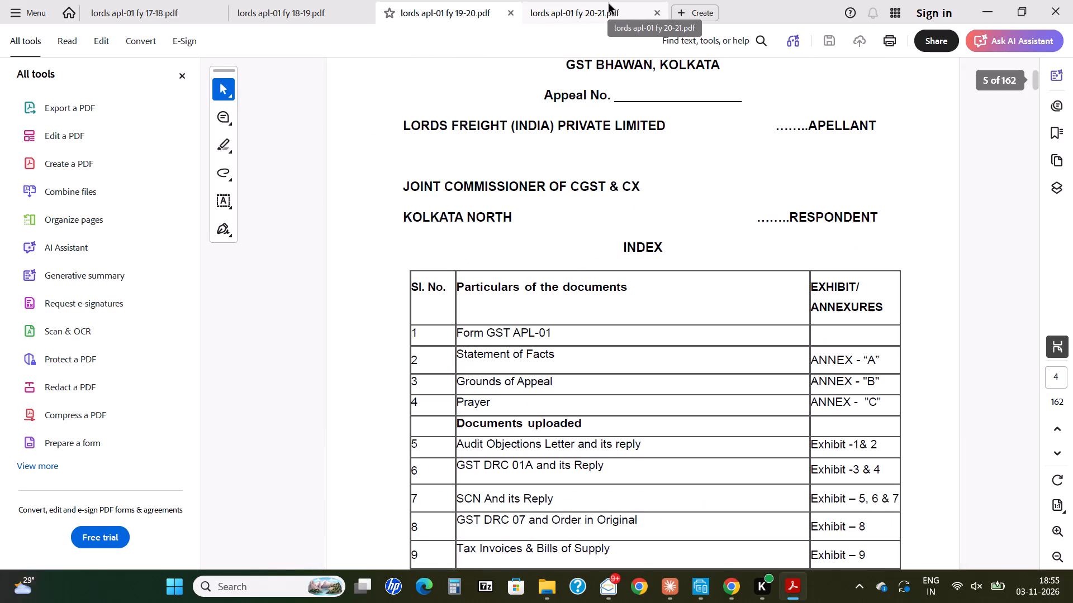
key("ctrl+q")
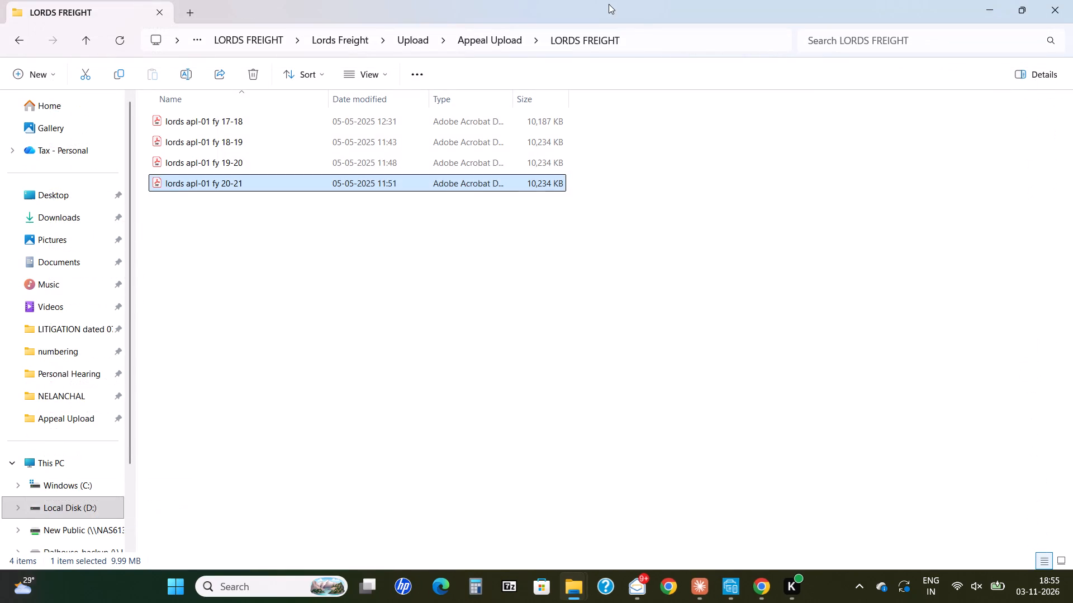
Switch to Google Drive in Chrome and finish the sharing settings of the LORDS FREIGHT folder.
key("Up")
key("alt+Tab")
key("alt+Tab")
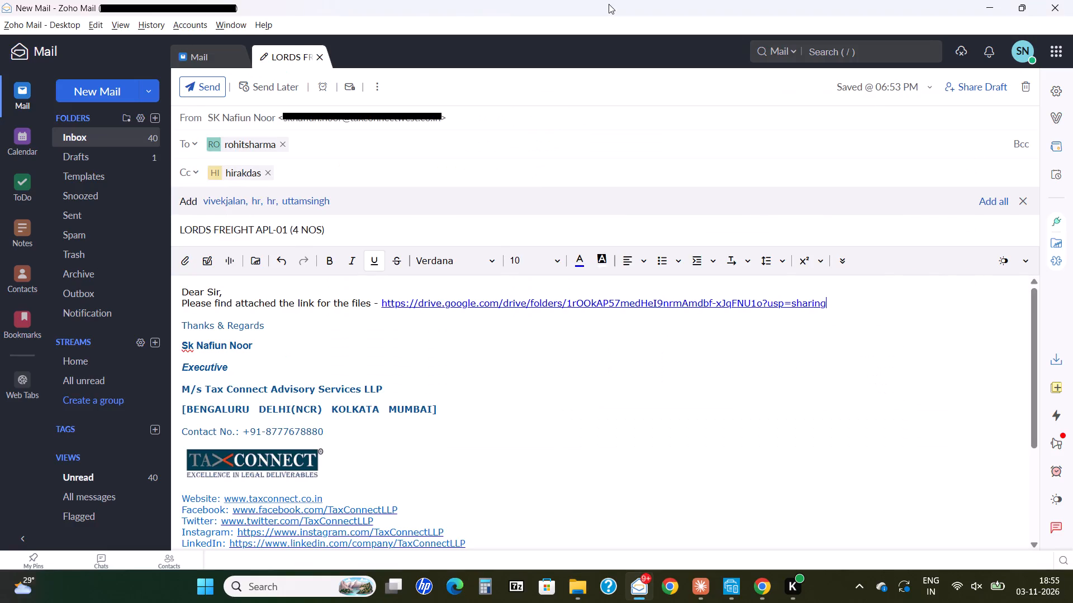
key("alt+Tab")
key("alt+Tab")
key("alt+Tab")
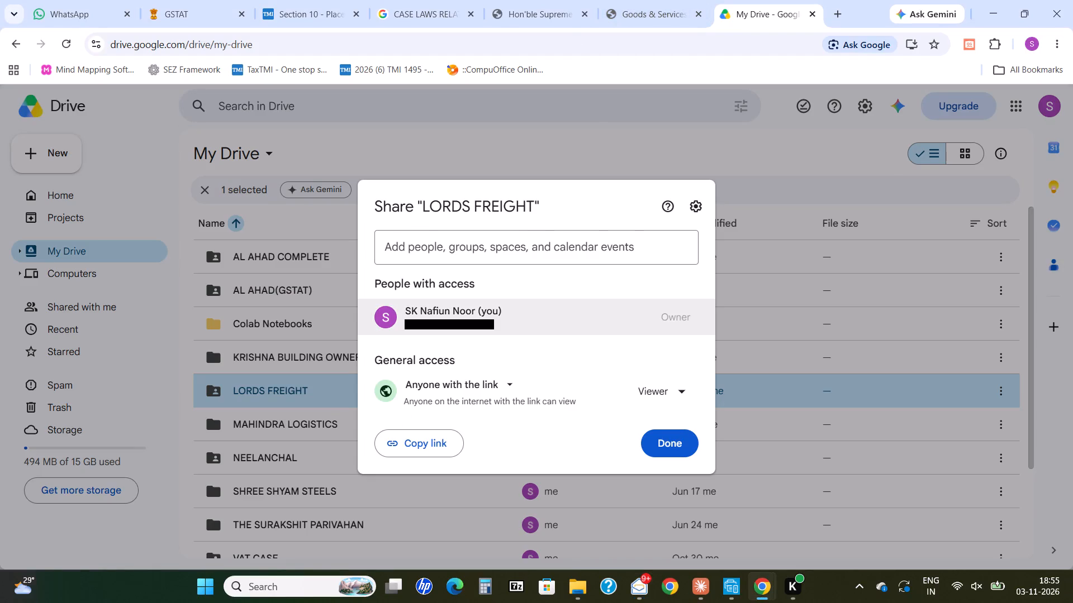
left_click(691, 445)
Switch to Zoho Mail and send the "LORDS FREIGHT APL-01 (4 NOS)" email containing the Drive folder link.
key("alt+Tab")
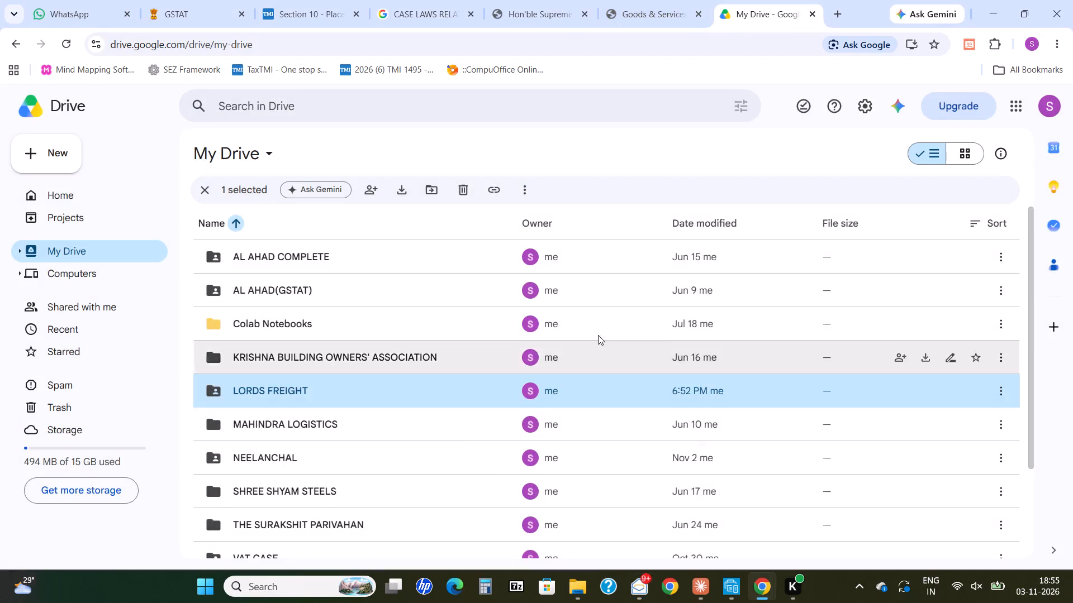
left_click(216, 85)
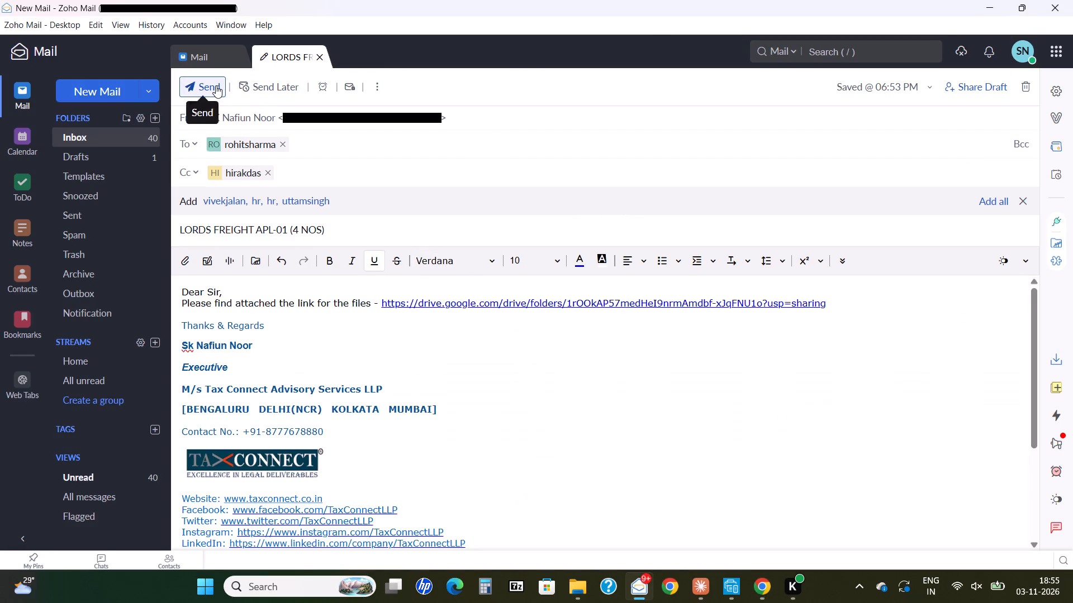